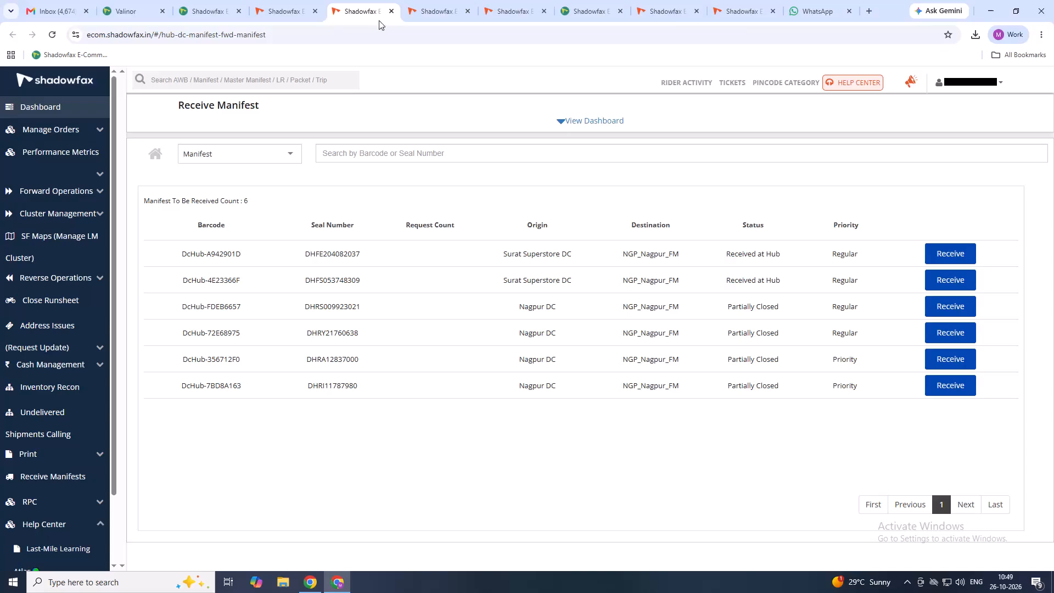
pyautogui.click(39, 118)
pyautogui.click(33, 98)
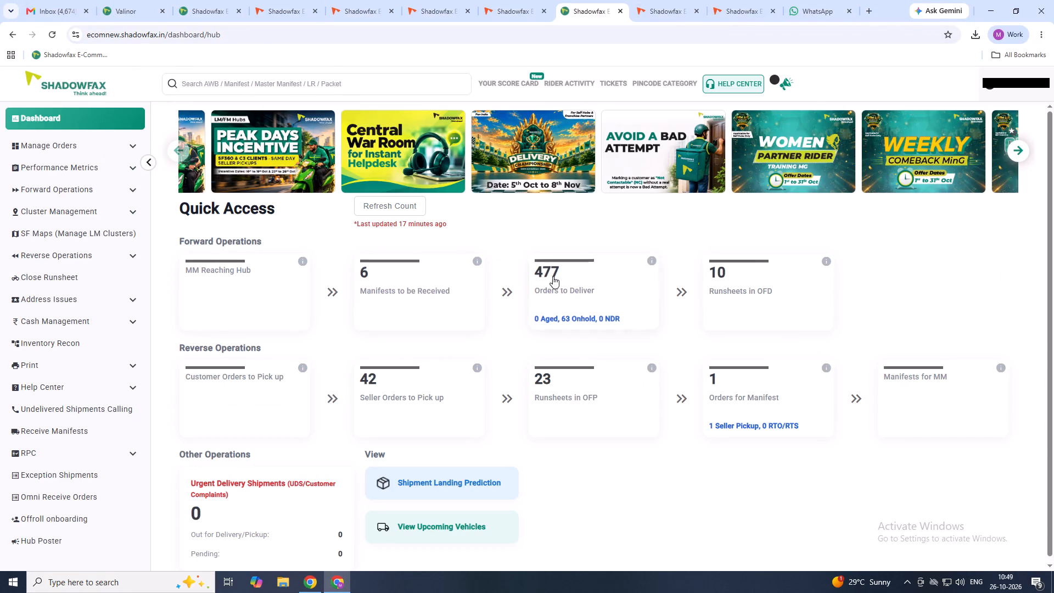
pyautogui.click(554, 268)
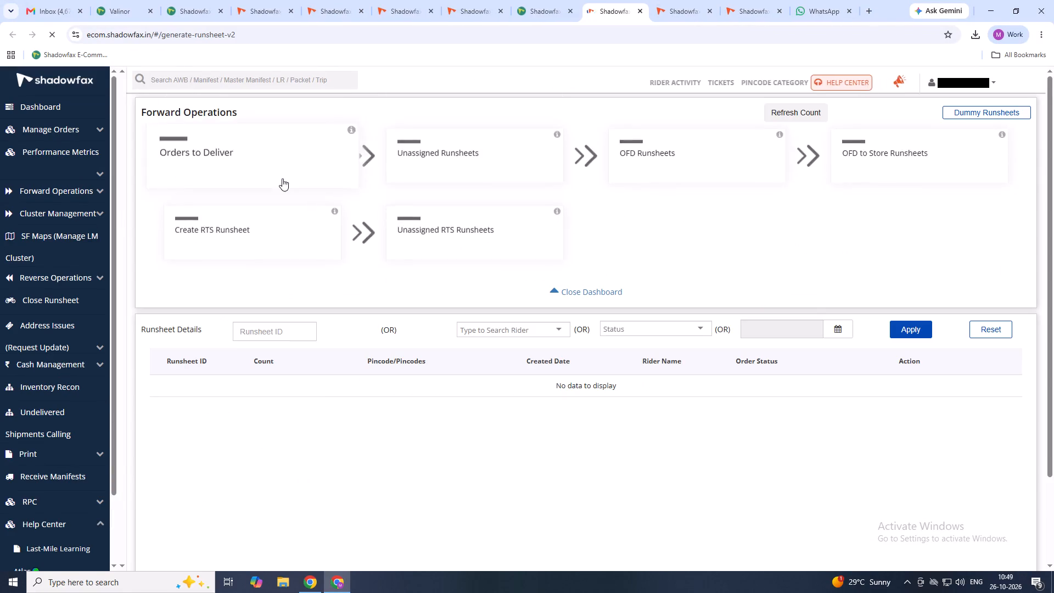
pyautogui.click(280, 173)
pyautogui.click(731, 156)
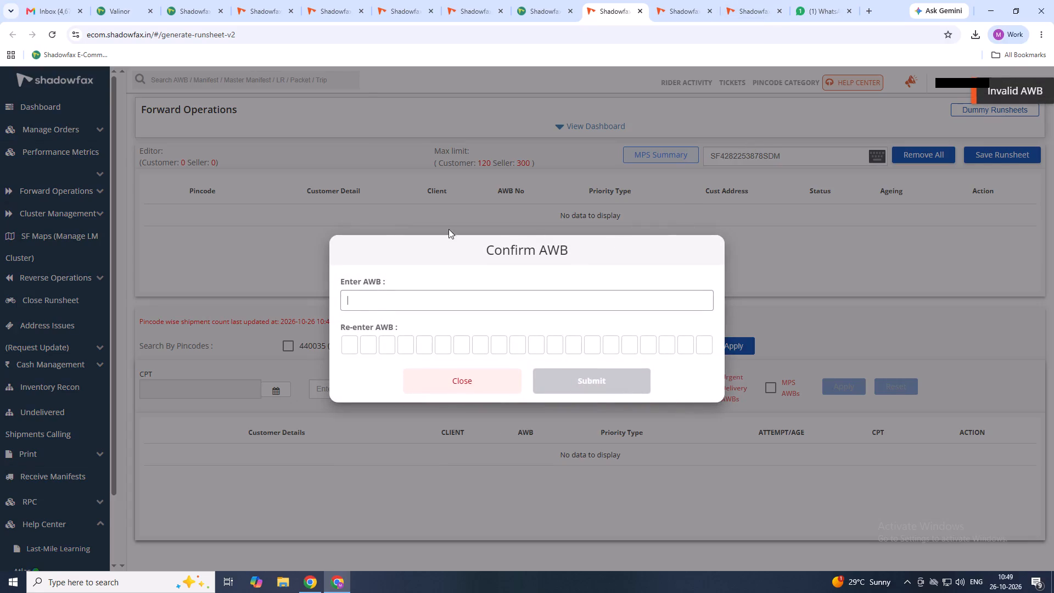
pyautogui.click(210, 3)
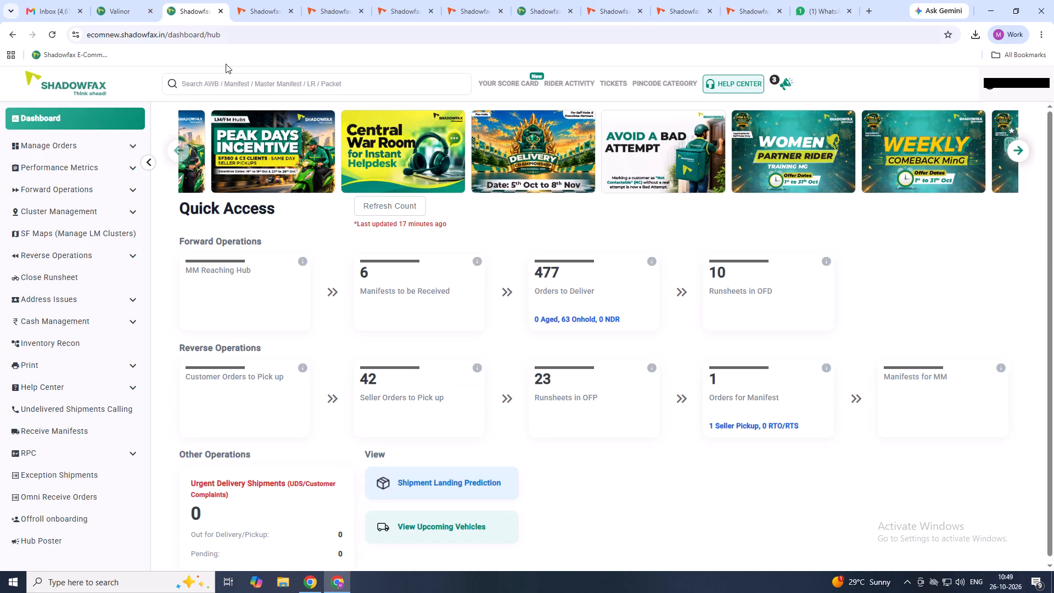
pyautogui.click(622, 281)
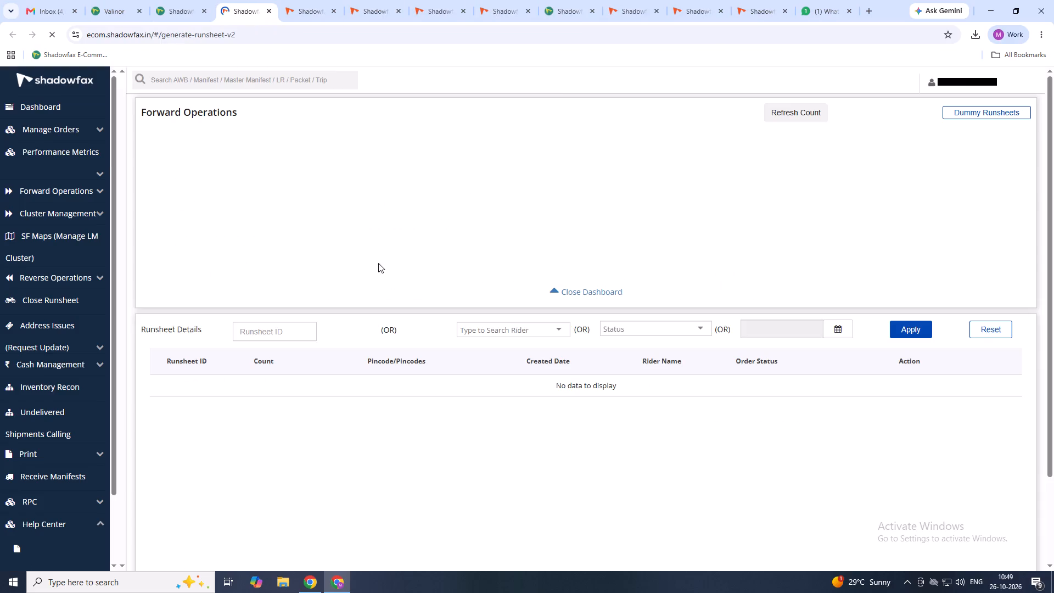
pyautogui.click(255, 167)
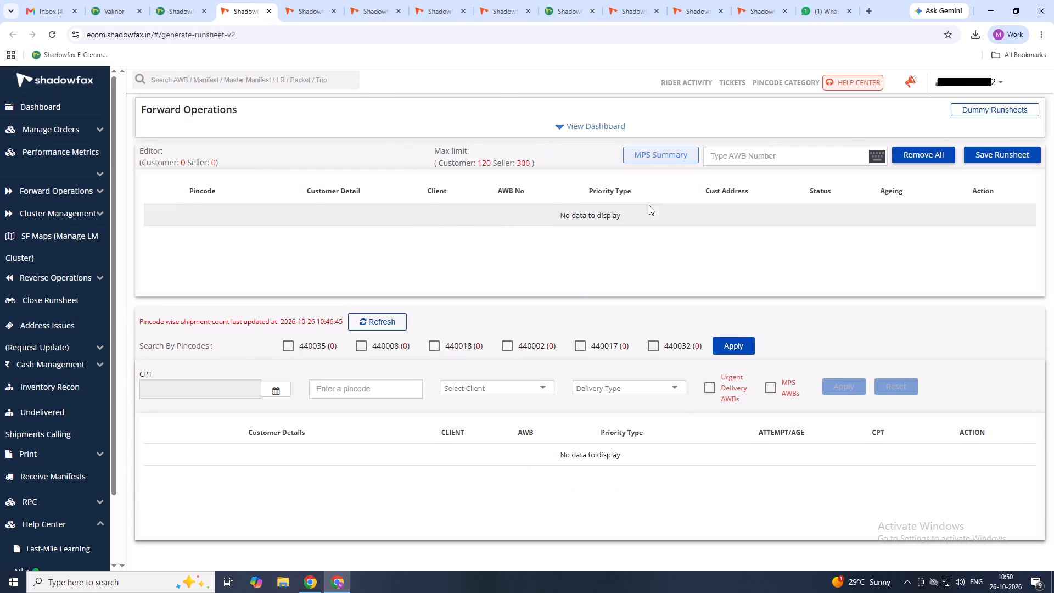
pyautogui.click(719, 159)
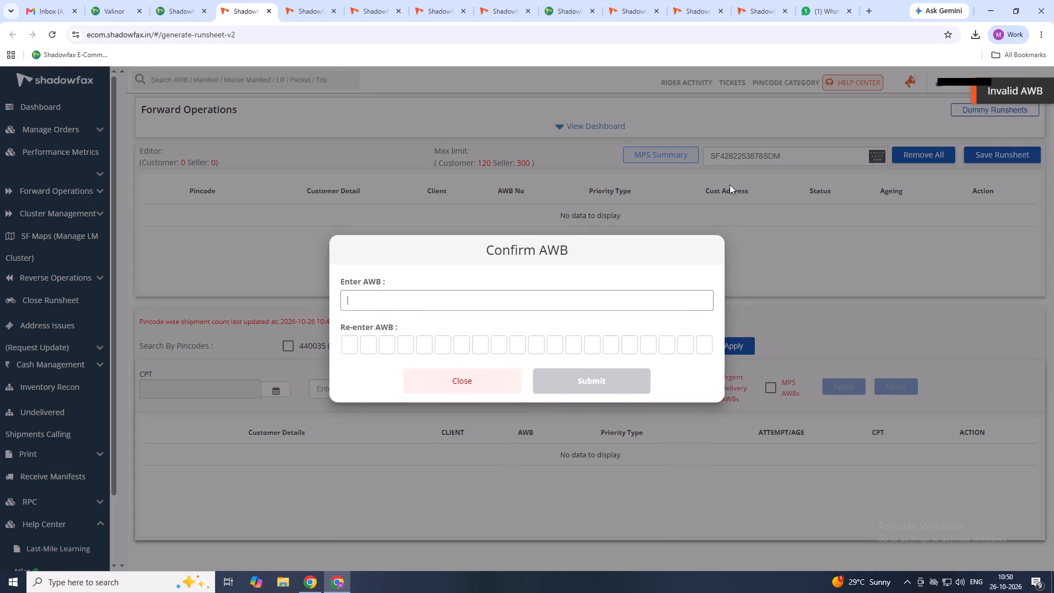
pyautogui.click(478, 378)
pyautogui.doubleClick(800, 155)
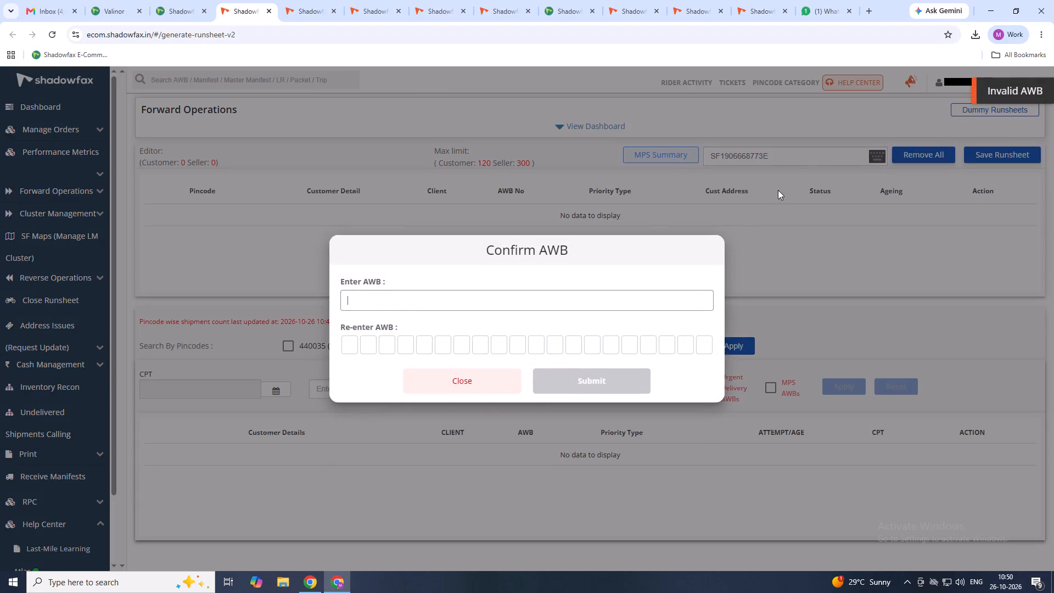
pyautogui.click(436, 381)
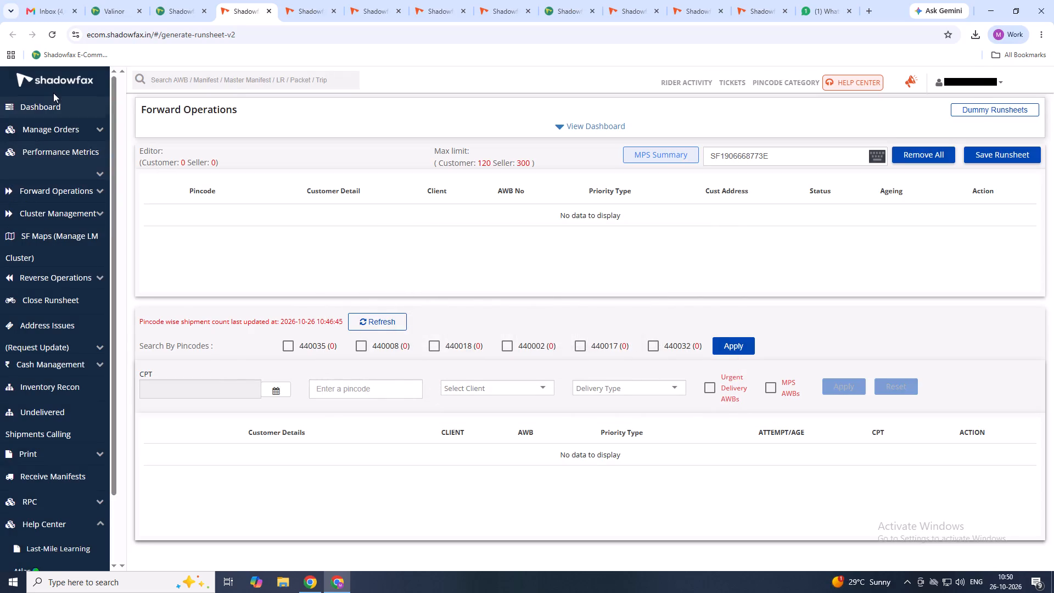
# Switch to the other browser window and open a new forward runsheet from the dashboard's Orders to Deliver for AWB scanning.
pyautogui.doubleClick(47, 105)
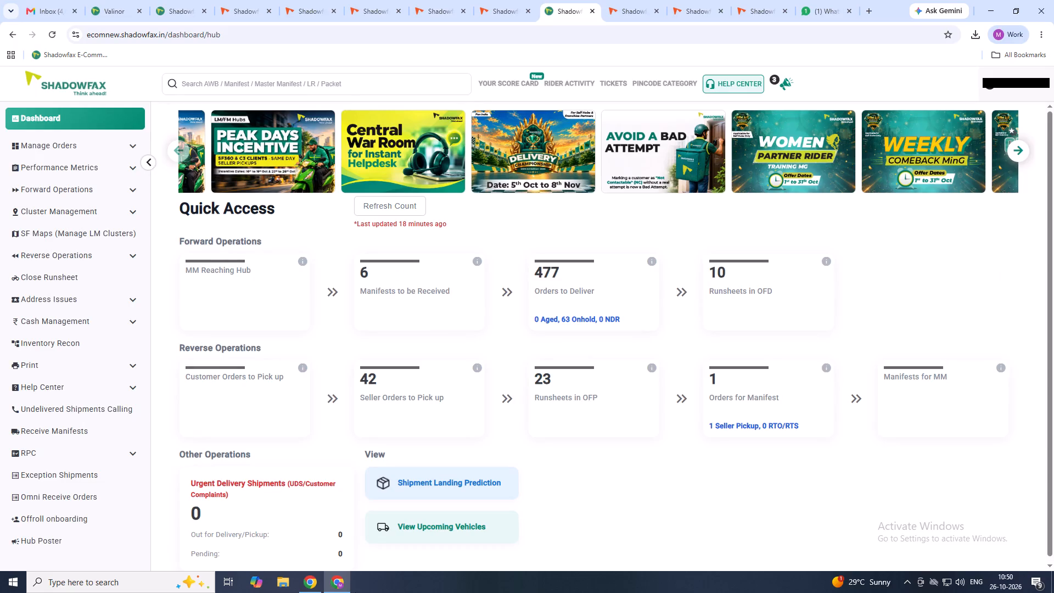
pyautogui.click(301, 592)
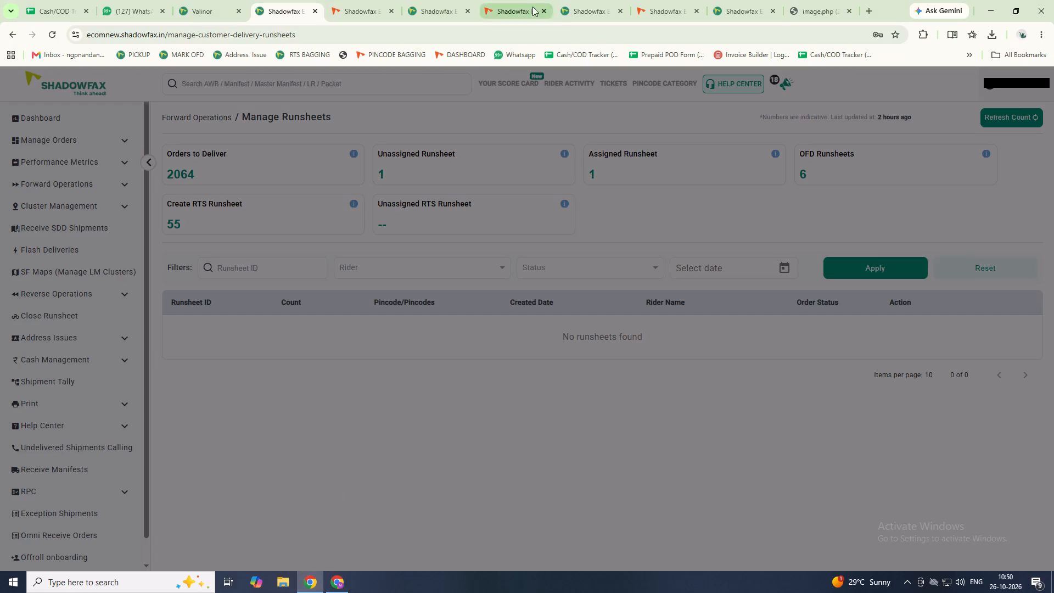
pyautogui.click(58, 115)
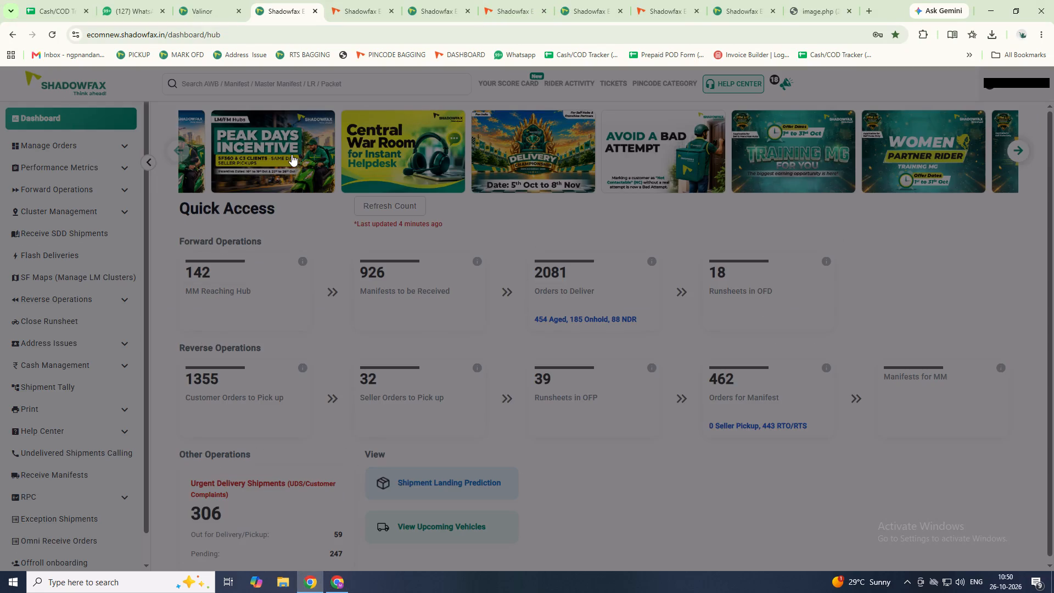
pyautogui.click(547, 277)
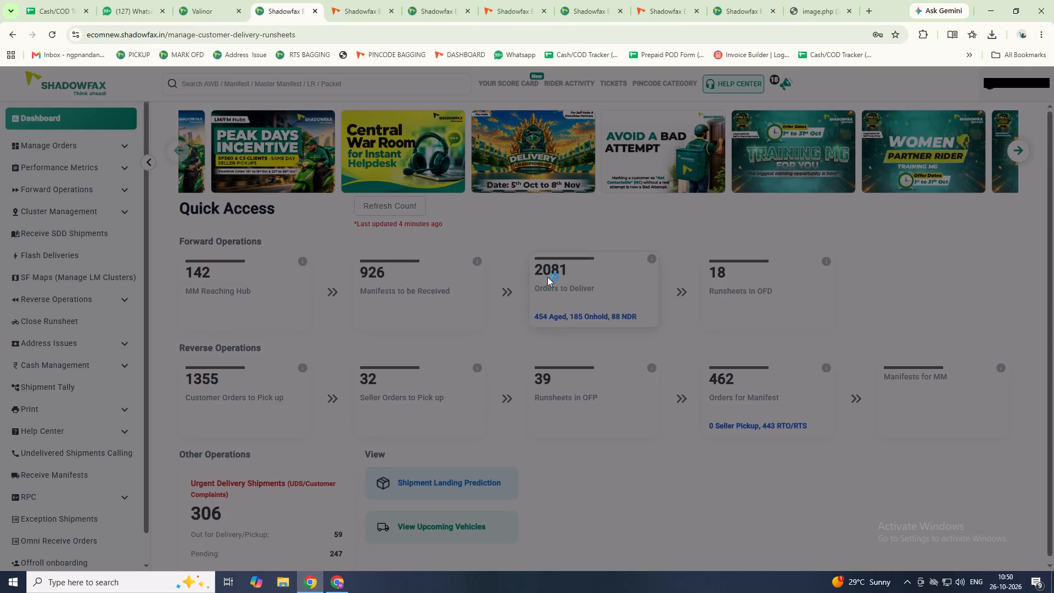
pyautogui.click(211, 167)
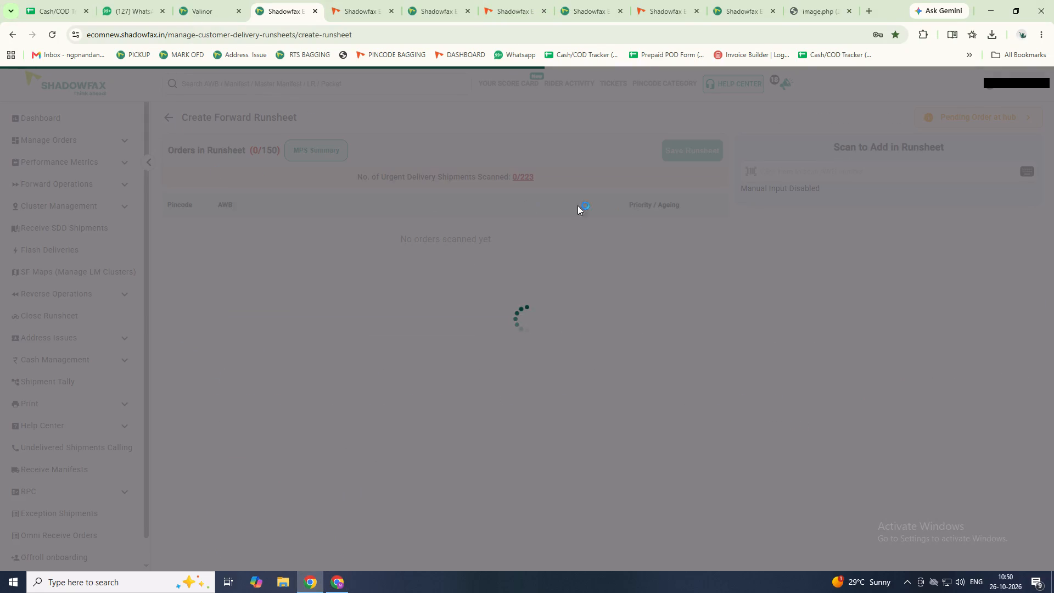
pyautogui.click(775, 173)
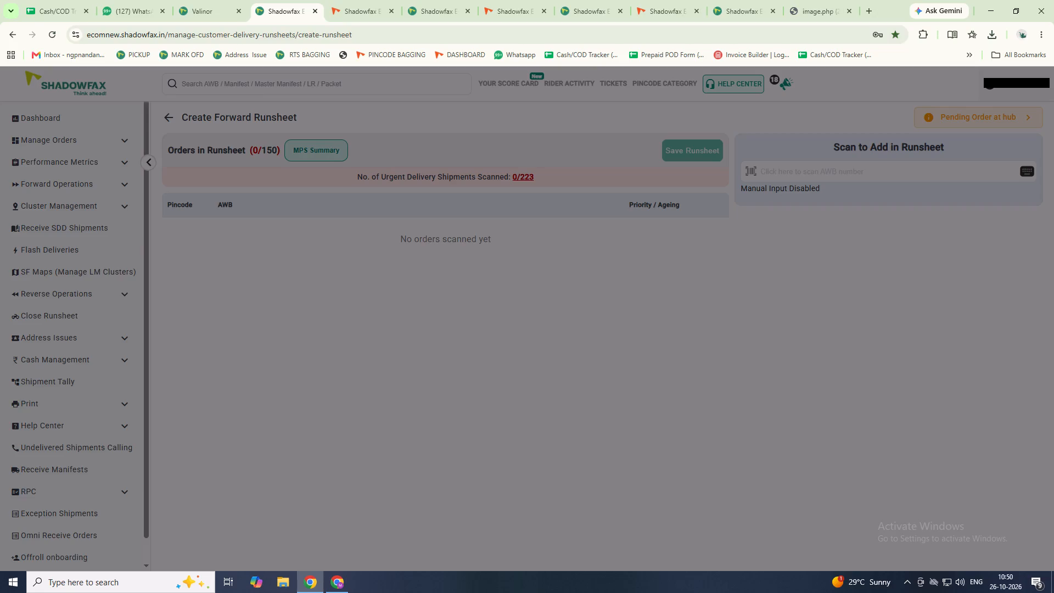
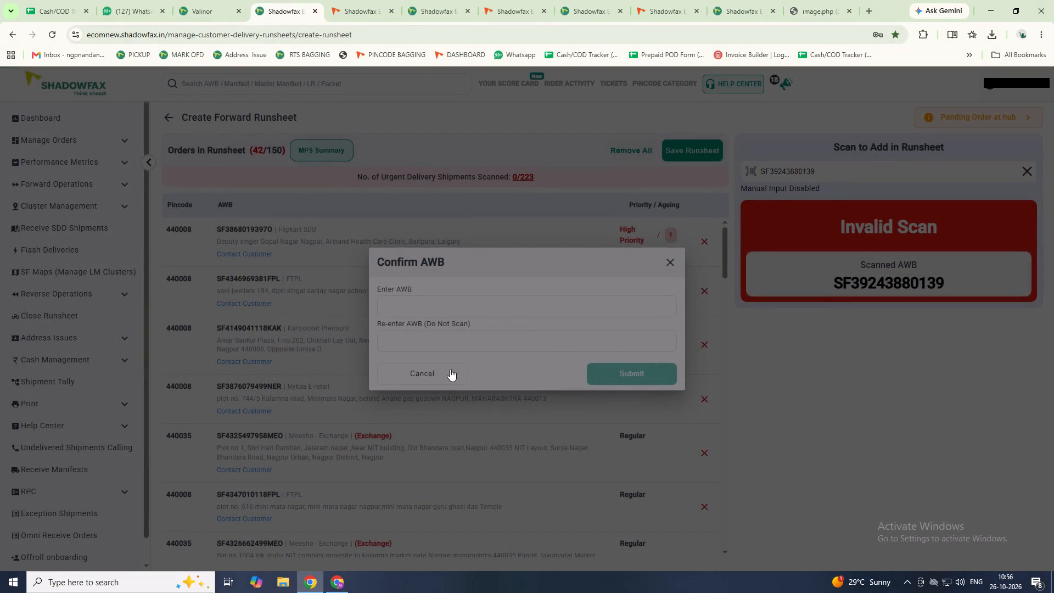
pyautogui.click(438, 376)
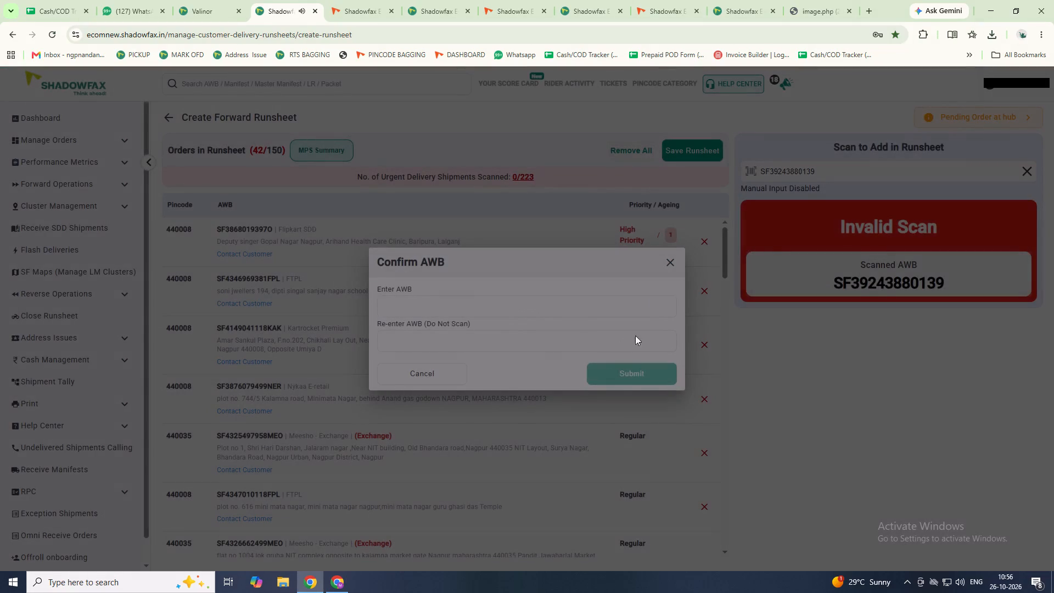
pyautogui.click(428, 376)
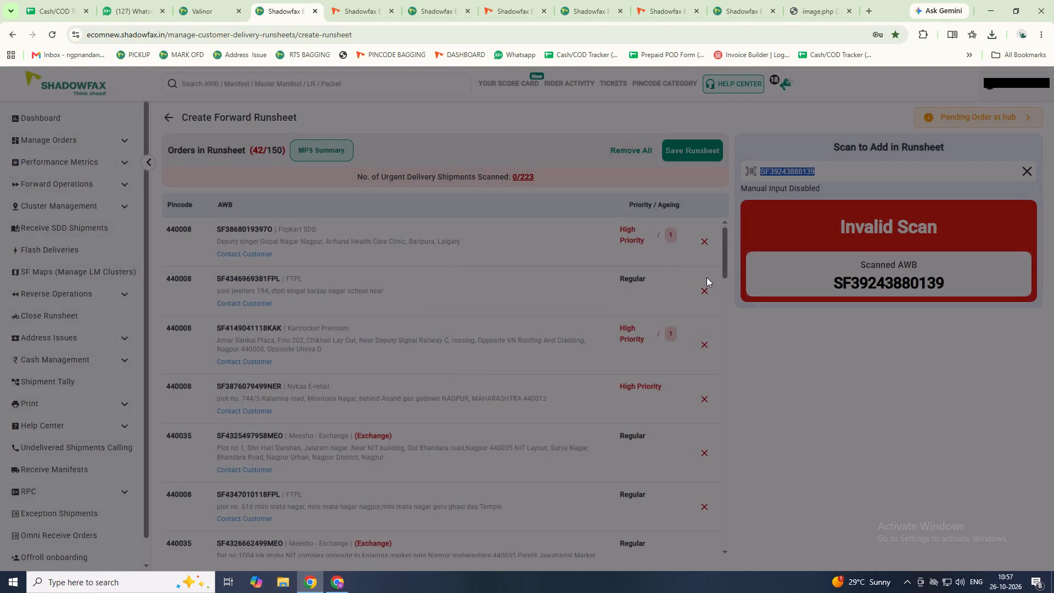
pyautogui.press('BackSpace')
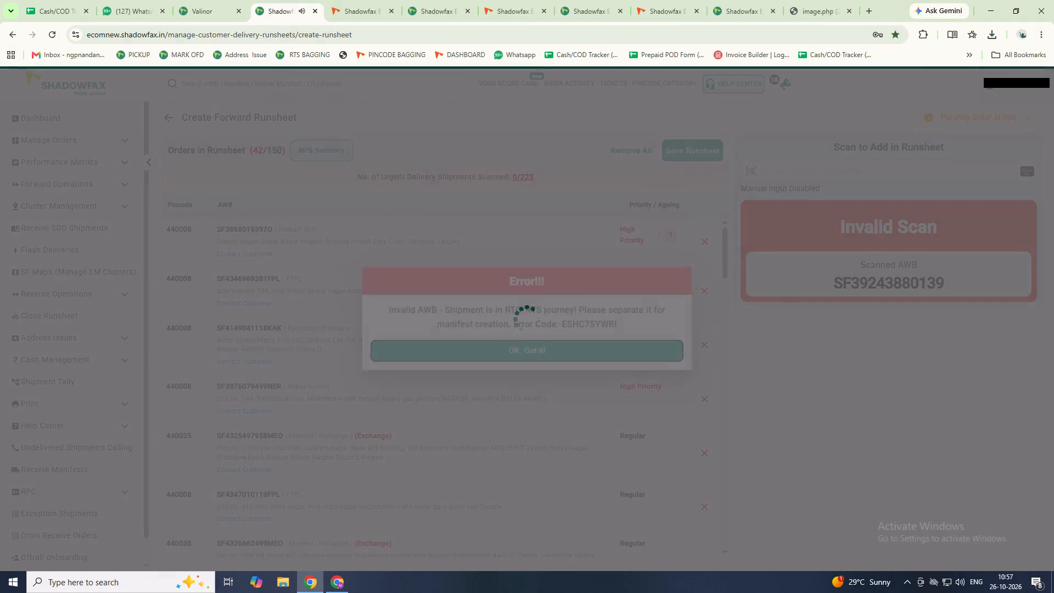
pyautogui.click(543, 344)
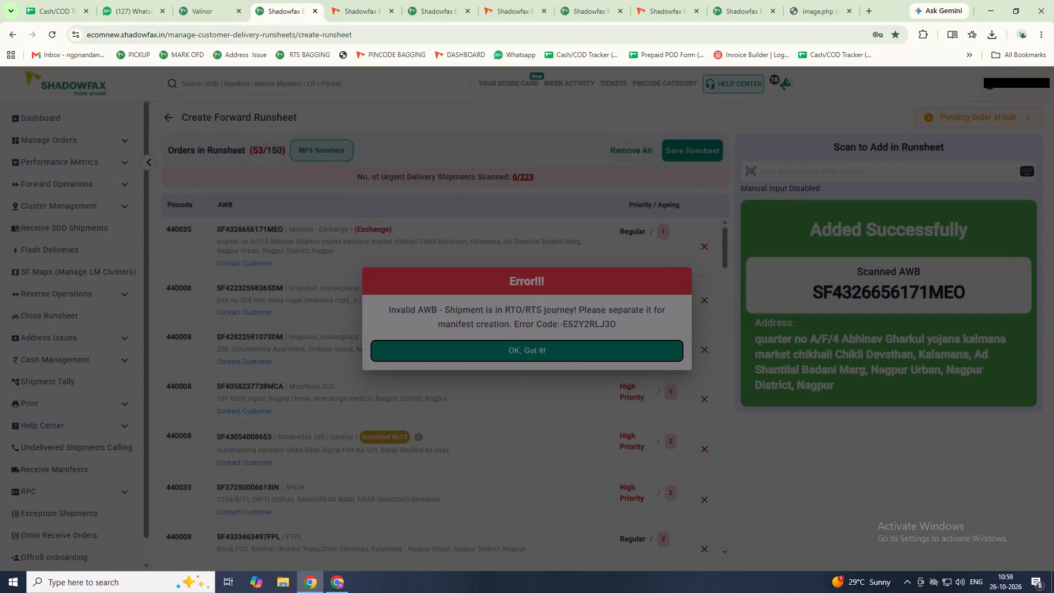
pyautogui.click(500, 355)
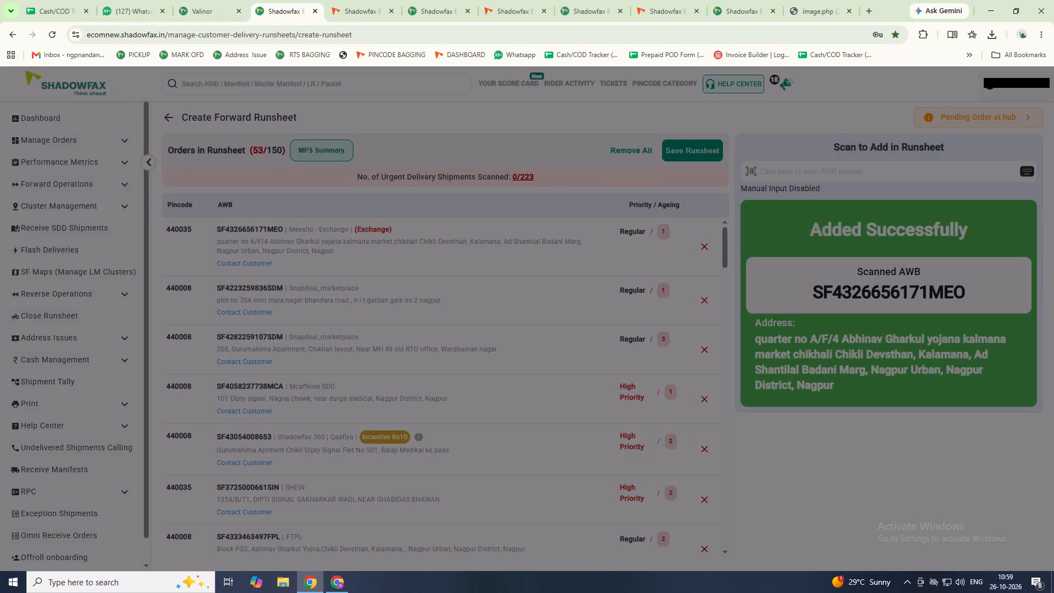
pyautogui.click(766, 177)
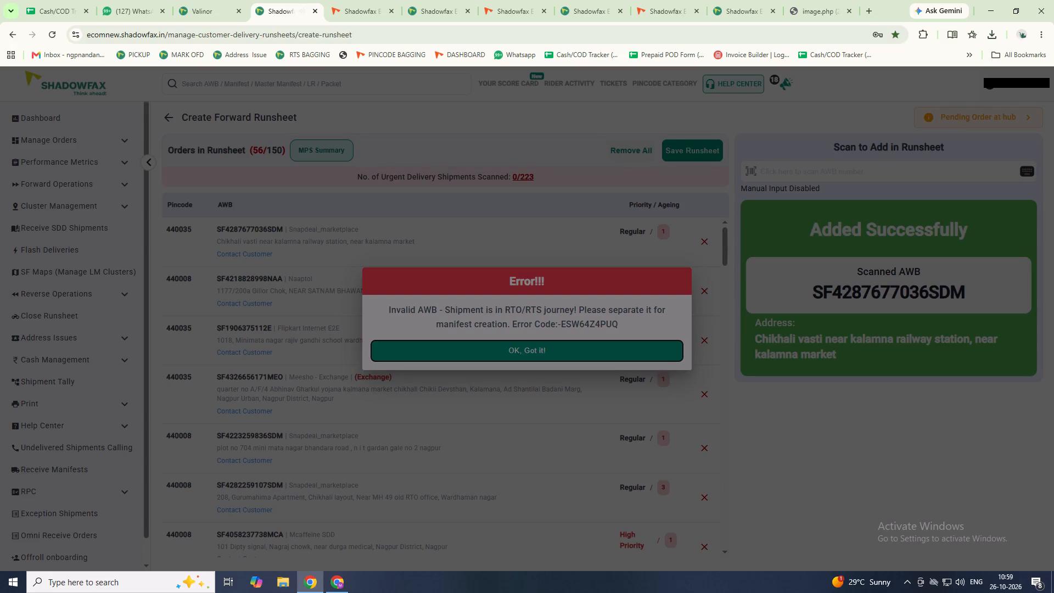
pyautogui.click(531, 346)
pyautogui.click(780, 173)
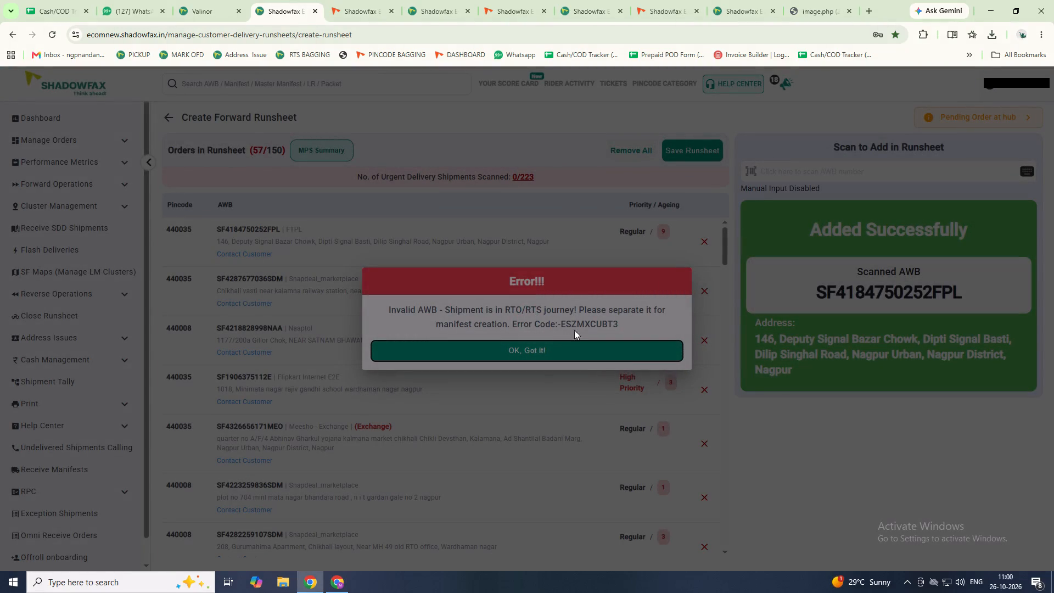
pyautogui.click(542, 353)
pyautogui.click(783, 167)
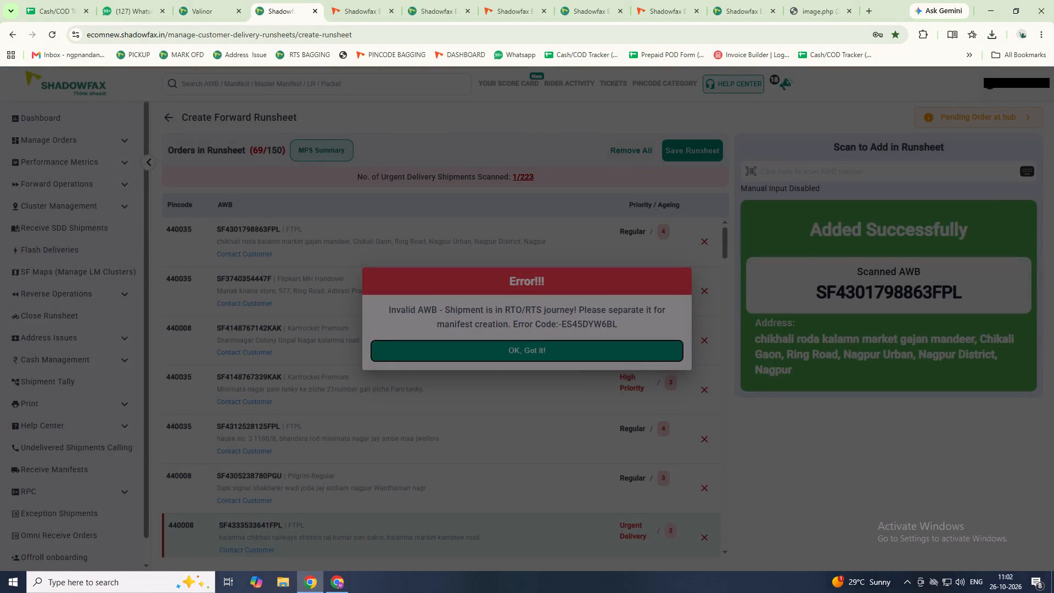
pyautogui.click(547, 350)
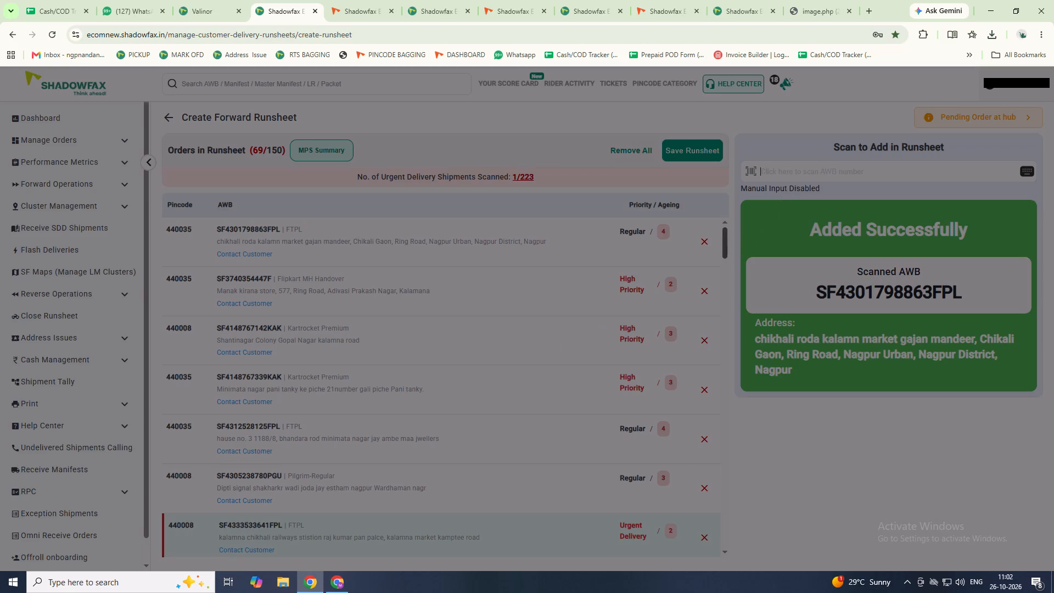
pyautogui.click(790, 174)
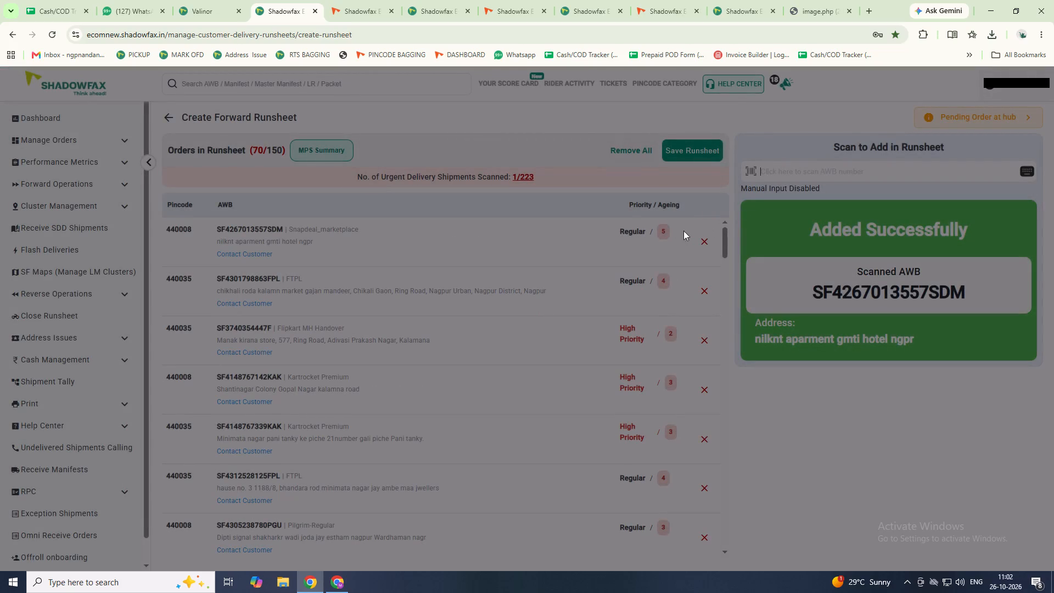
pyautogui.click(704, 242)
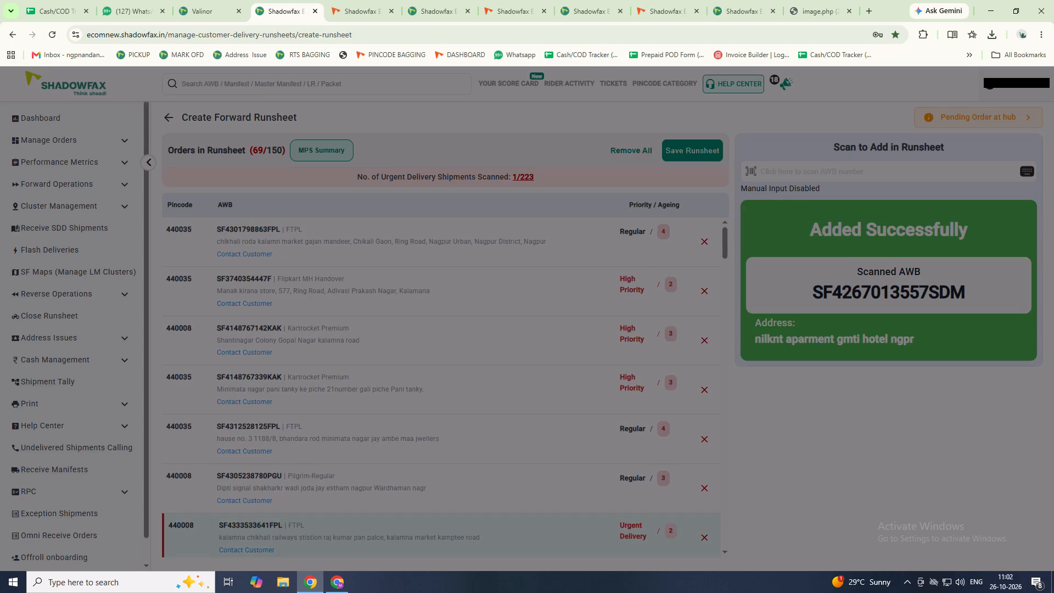
pyautogui.click(802, 177)
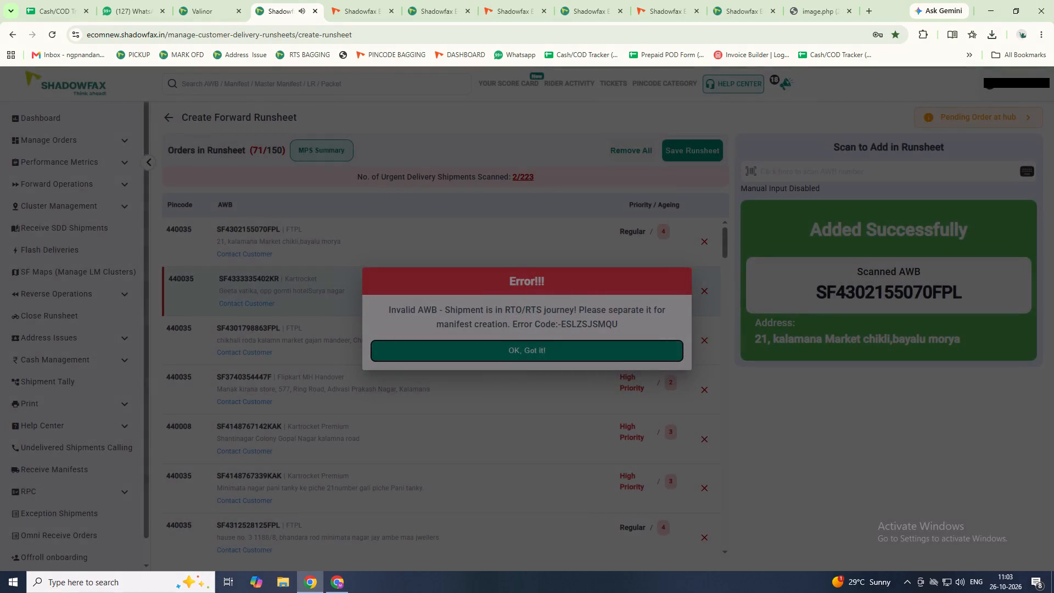
pyautogui.click(535, 365)
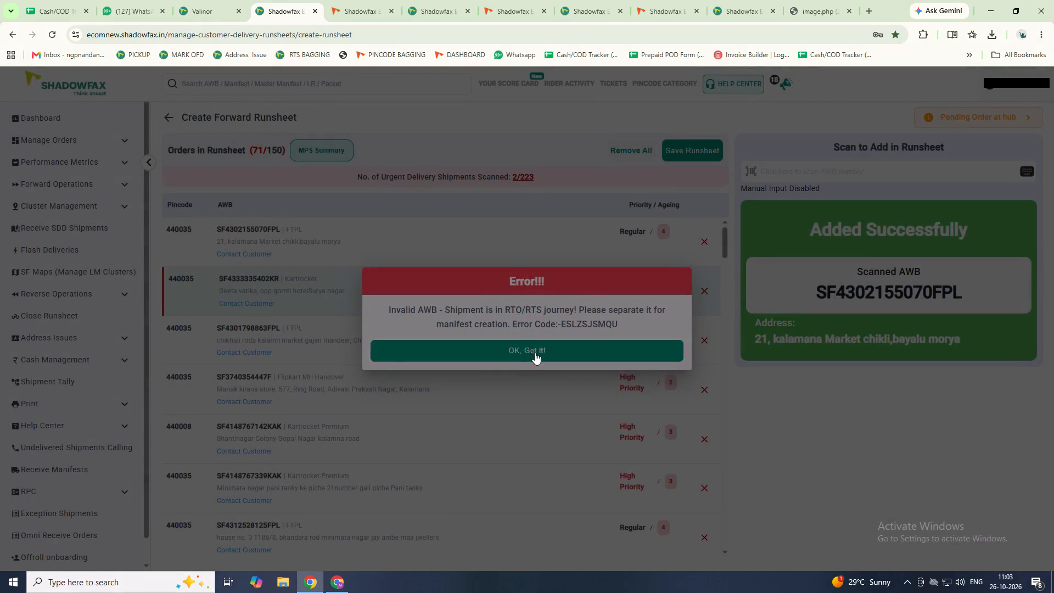
pyautogui.click(536, 351)
pyautogui.click(837, 174)
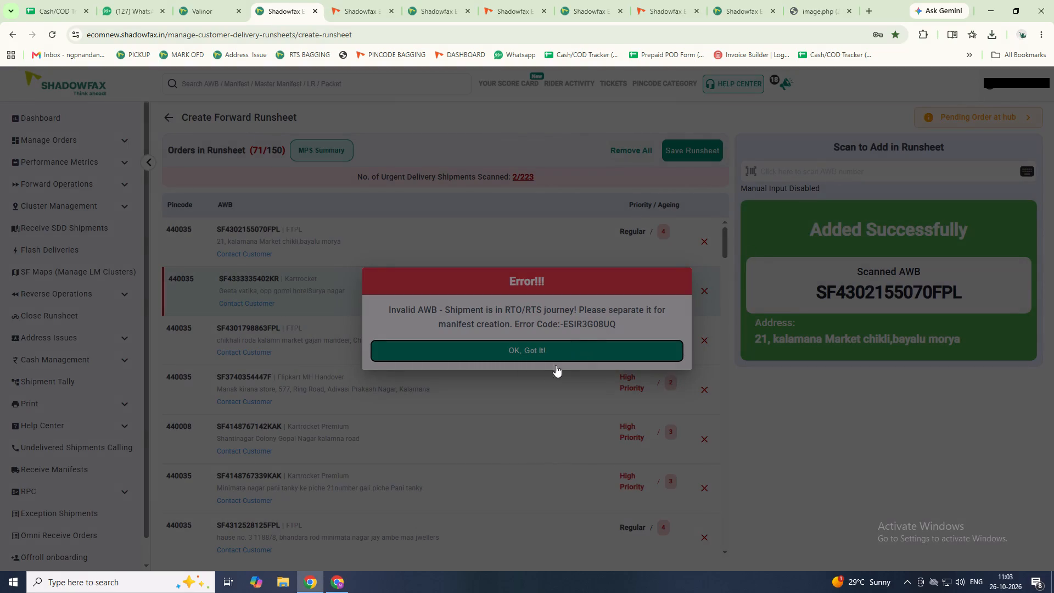
pyautogui.click(544, 351)
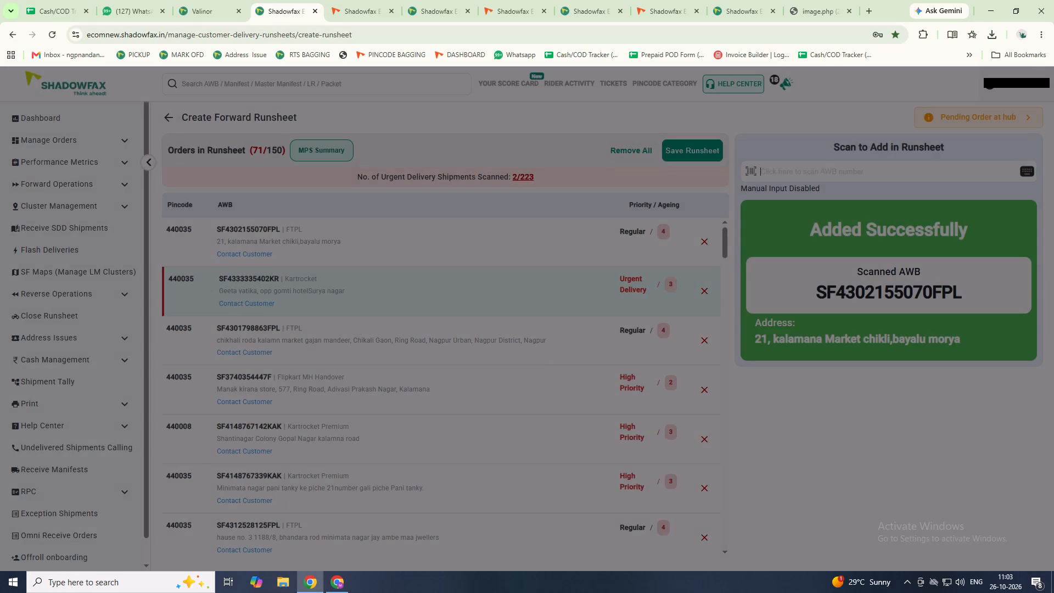
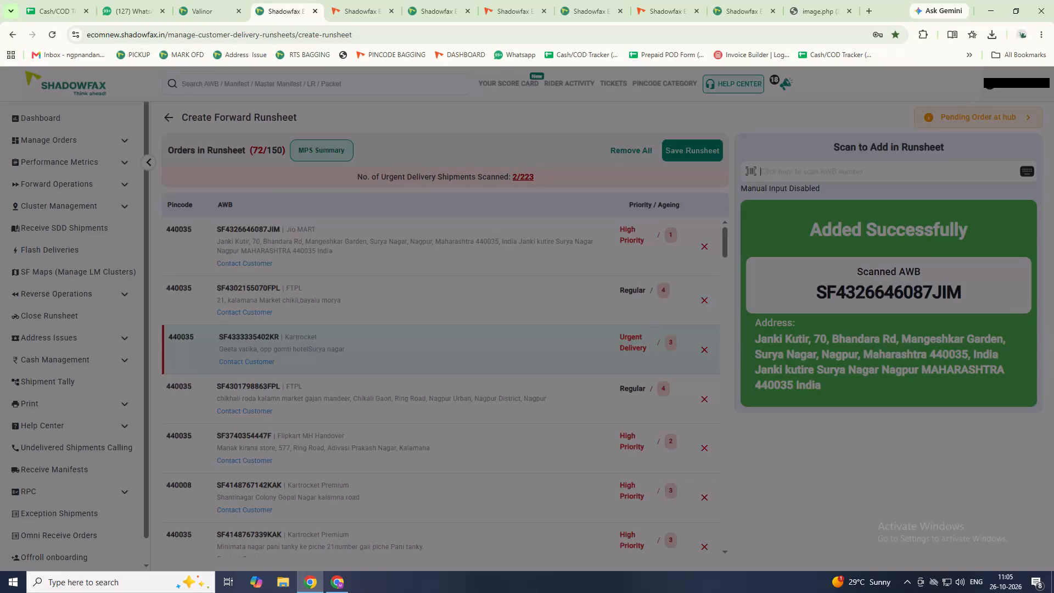
# Save the forward runsheet without adding the listed urgent delivery shipments, and submit the save a second time.
pyautogui.click(677, 148)
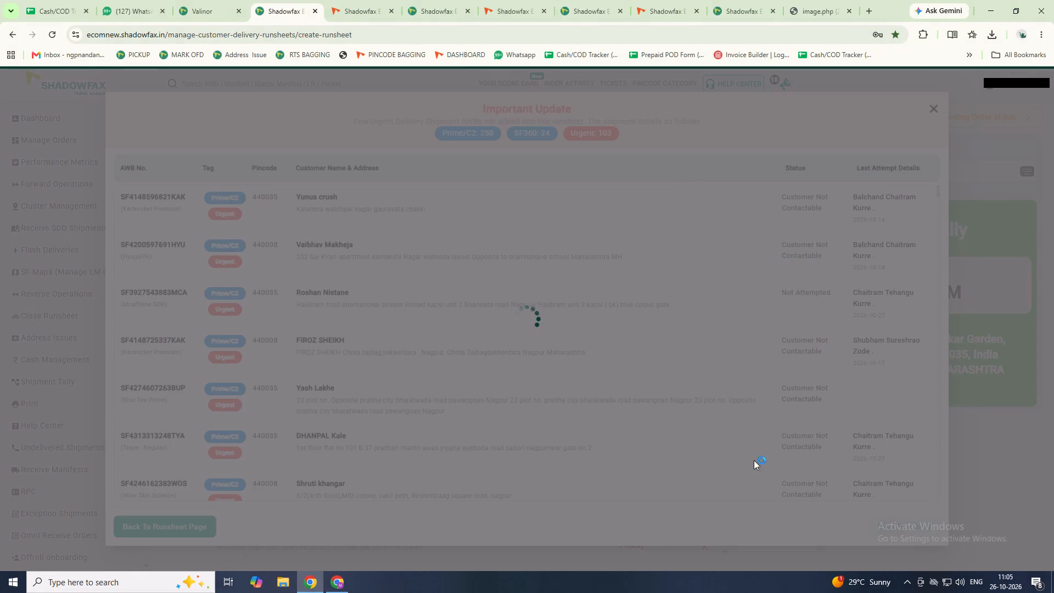
pyautogui.click(884, 517)
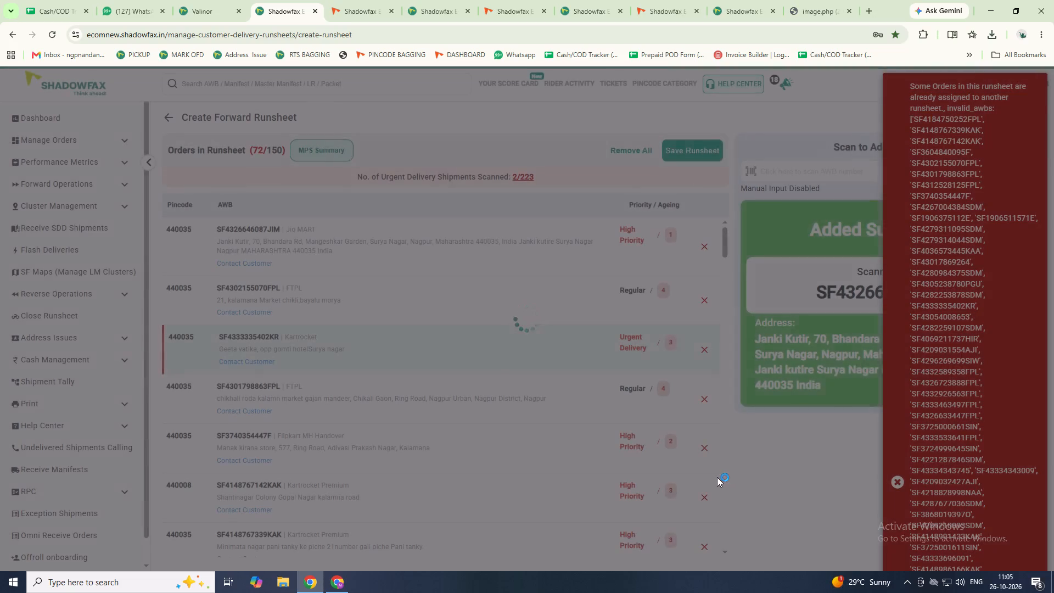
pyautogui.click(795, 515)
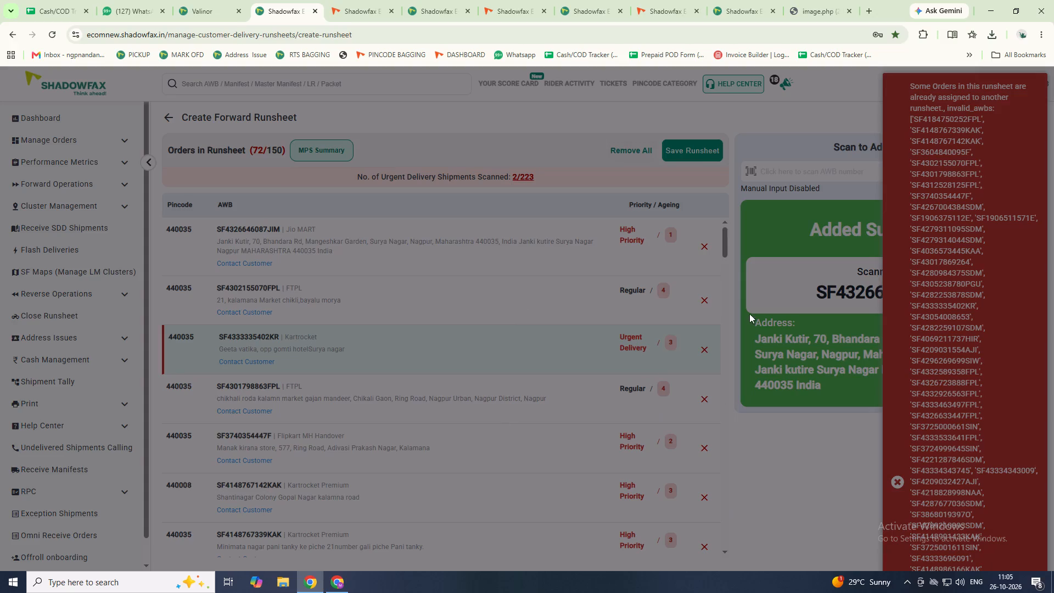
pyautogui.click(692, 148)
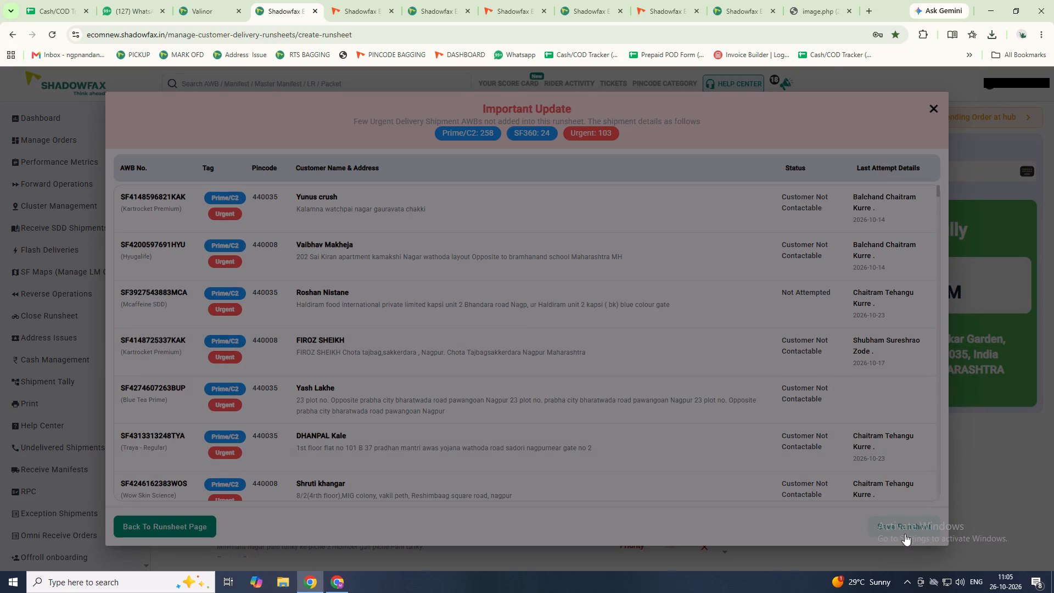
pyautogui.click(900, 518)
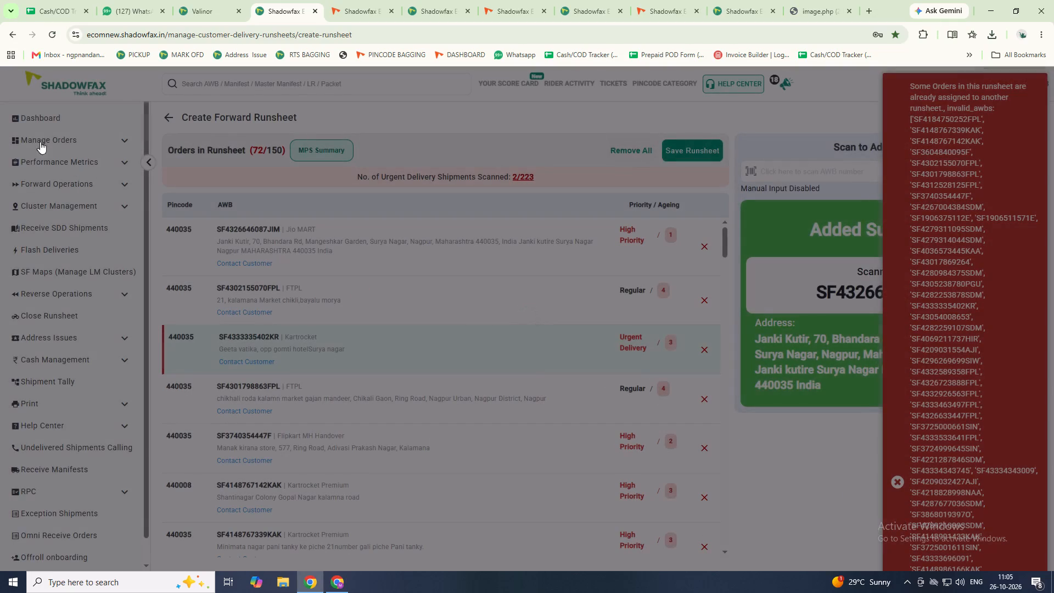
# Go to the dashboard and open the Raise Issue page for address issues.
pyautogui.click(38, 120)
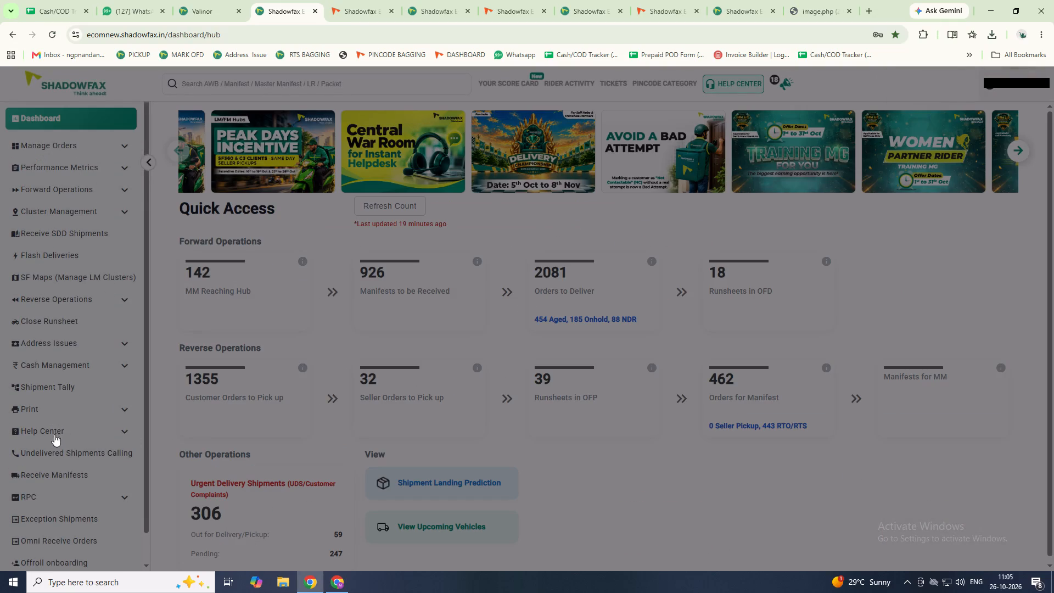
pyautogui.click(55, 341)
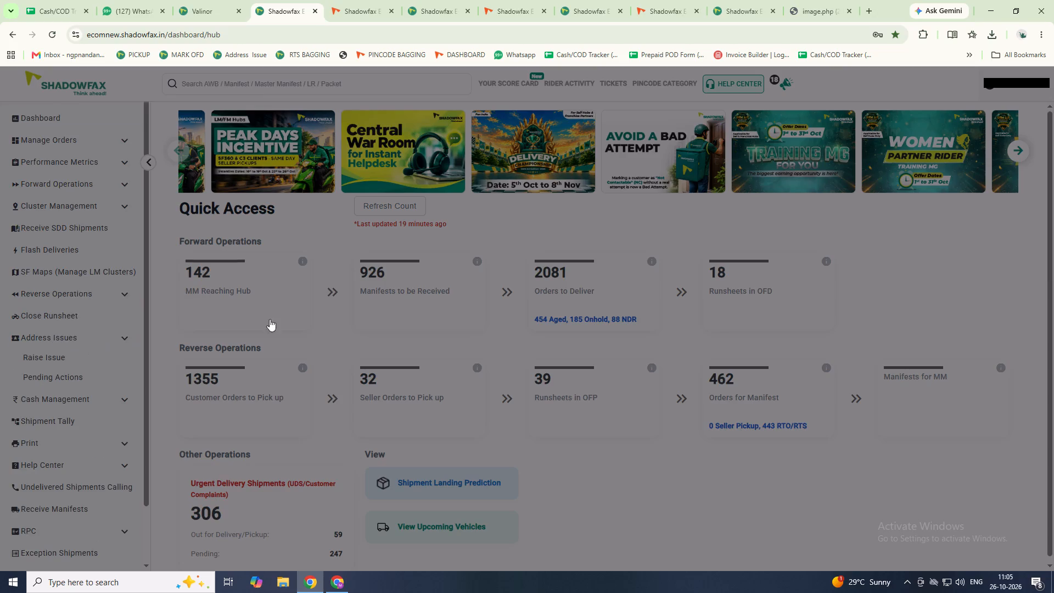
pyautogui.click(54, 356)
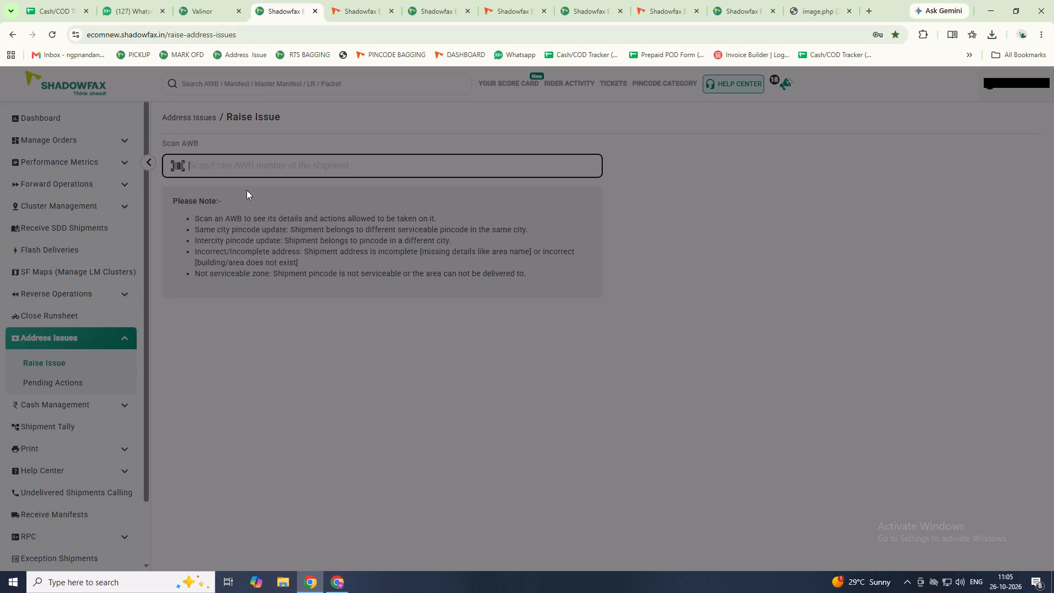
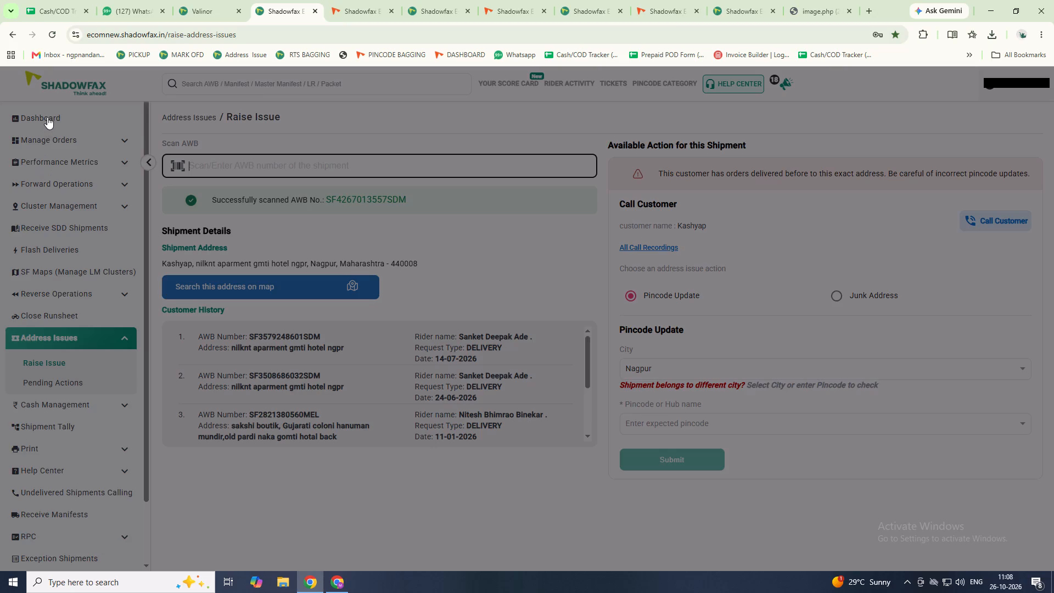
pyautogui.click(48, 117)
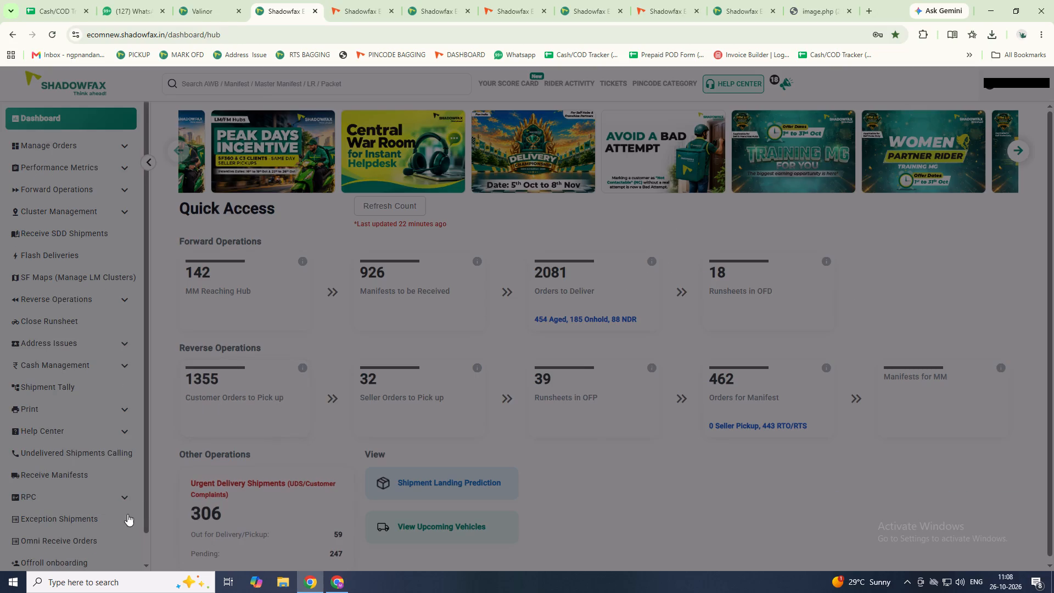
pyautogui.click(144, 541)
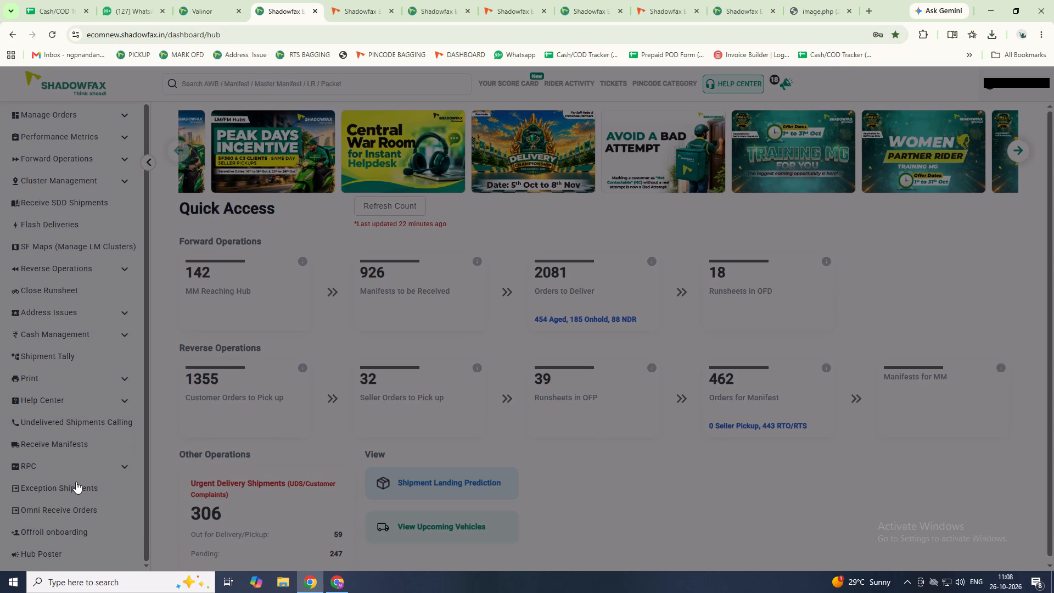
pyautogui.click(73, 488)
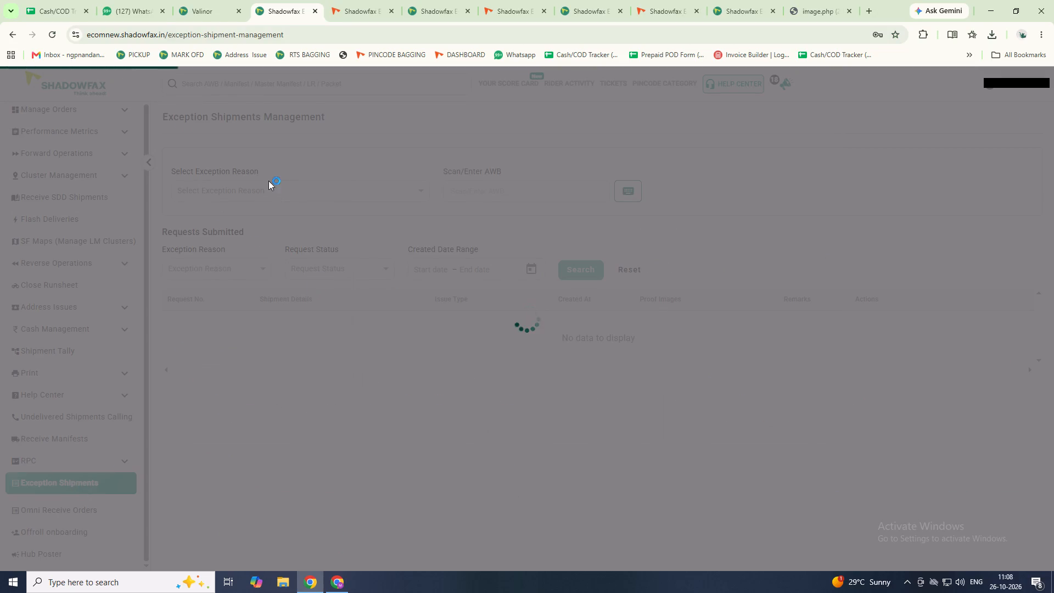
pyautogui.click(251, 189)
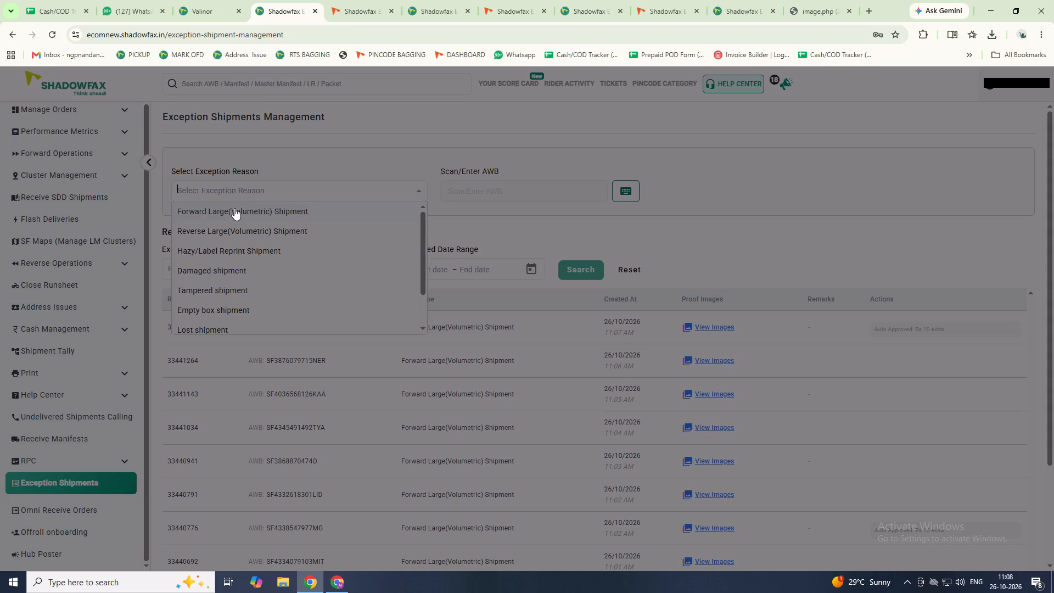
pyautogui.click(232, 211)
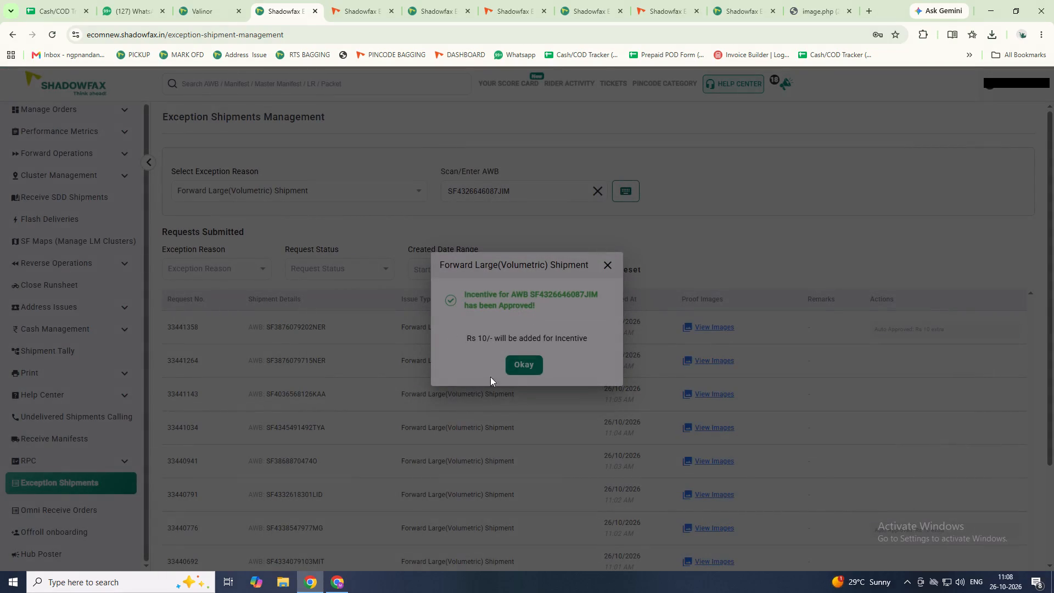
pyautogui.click(520, 368)
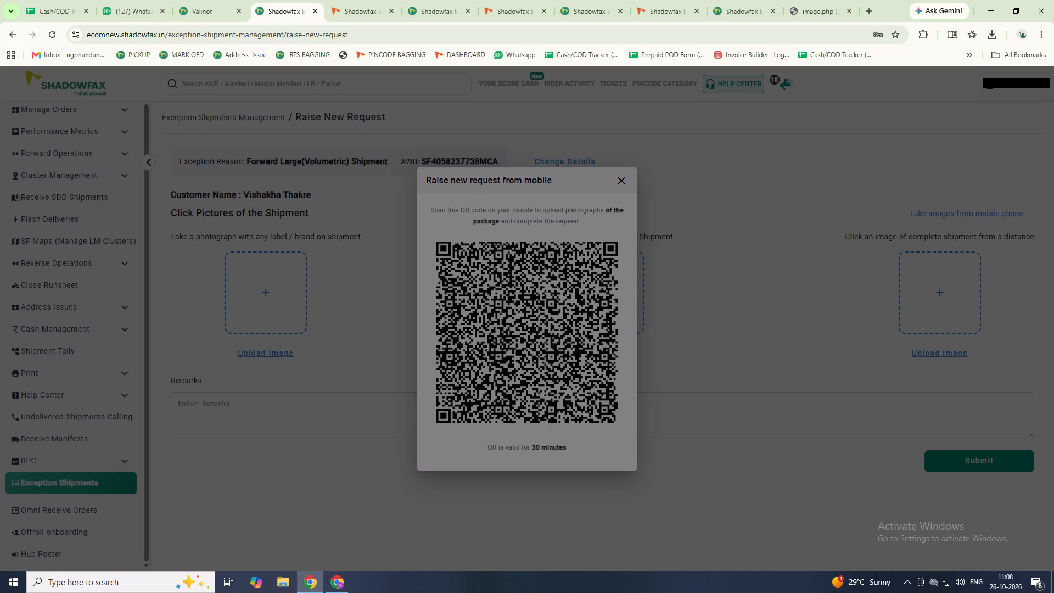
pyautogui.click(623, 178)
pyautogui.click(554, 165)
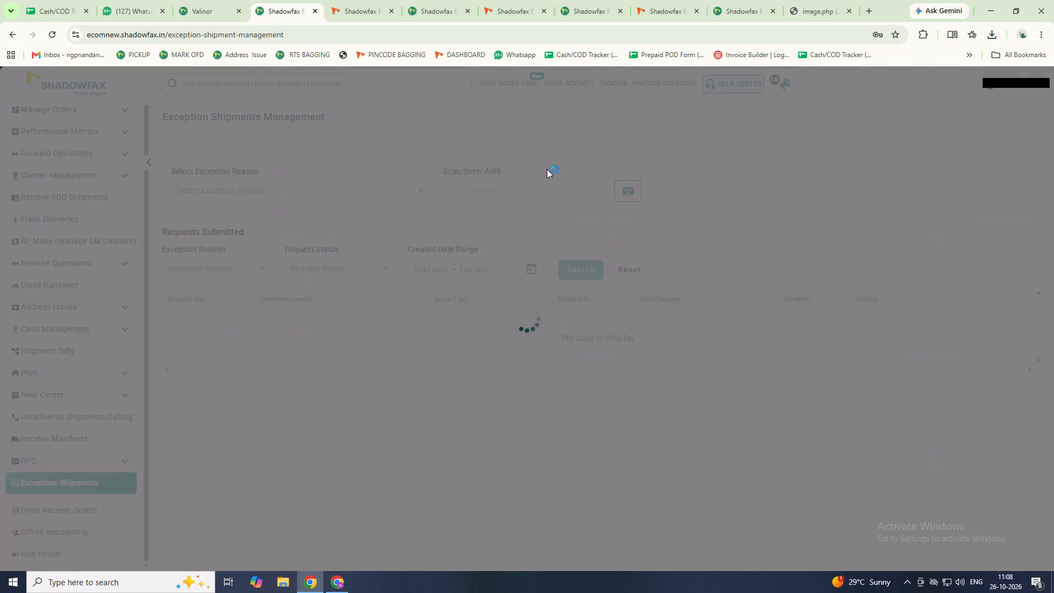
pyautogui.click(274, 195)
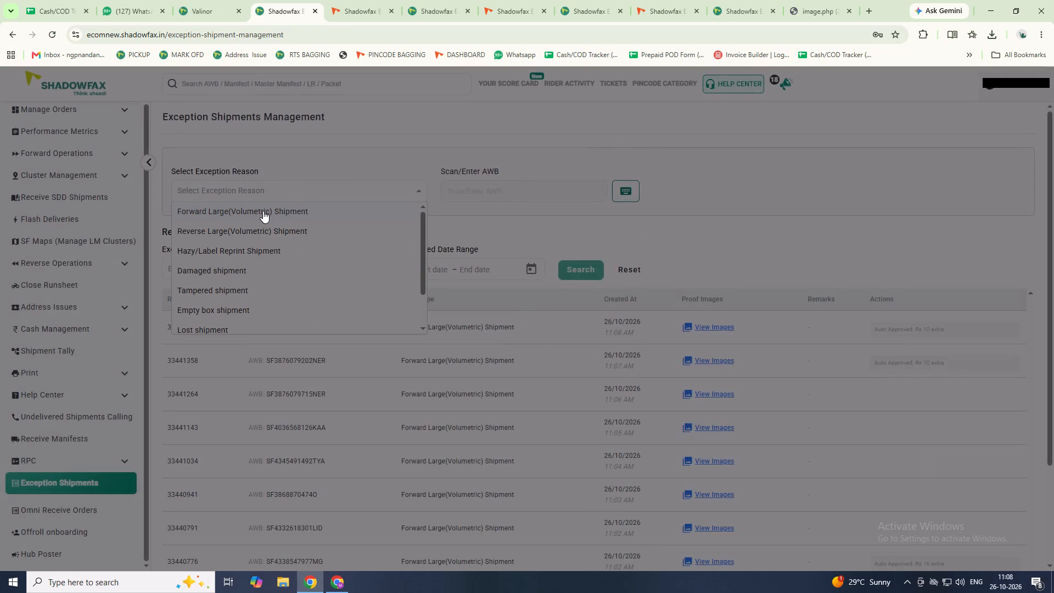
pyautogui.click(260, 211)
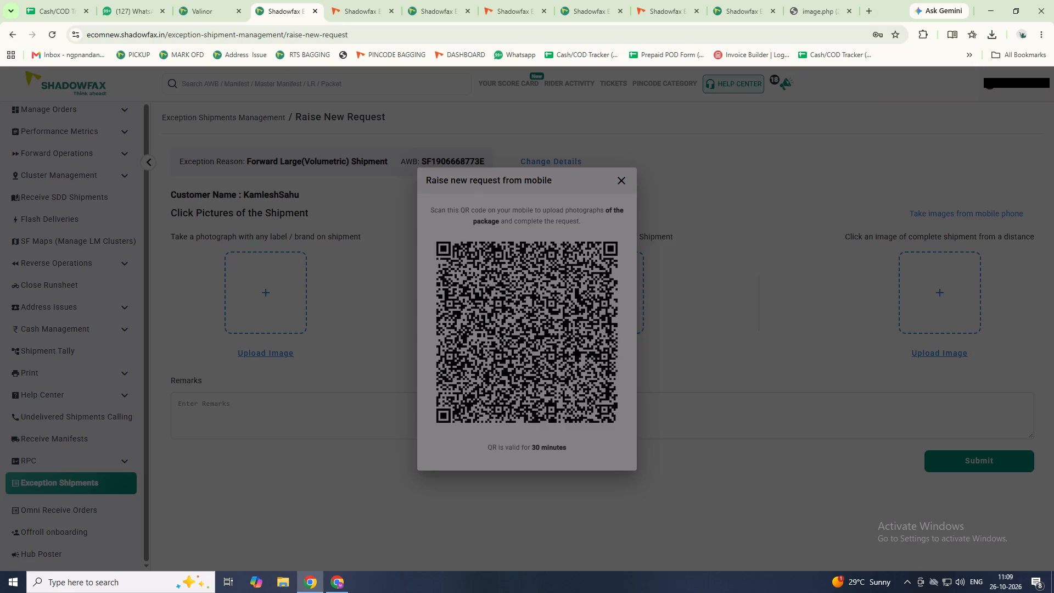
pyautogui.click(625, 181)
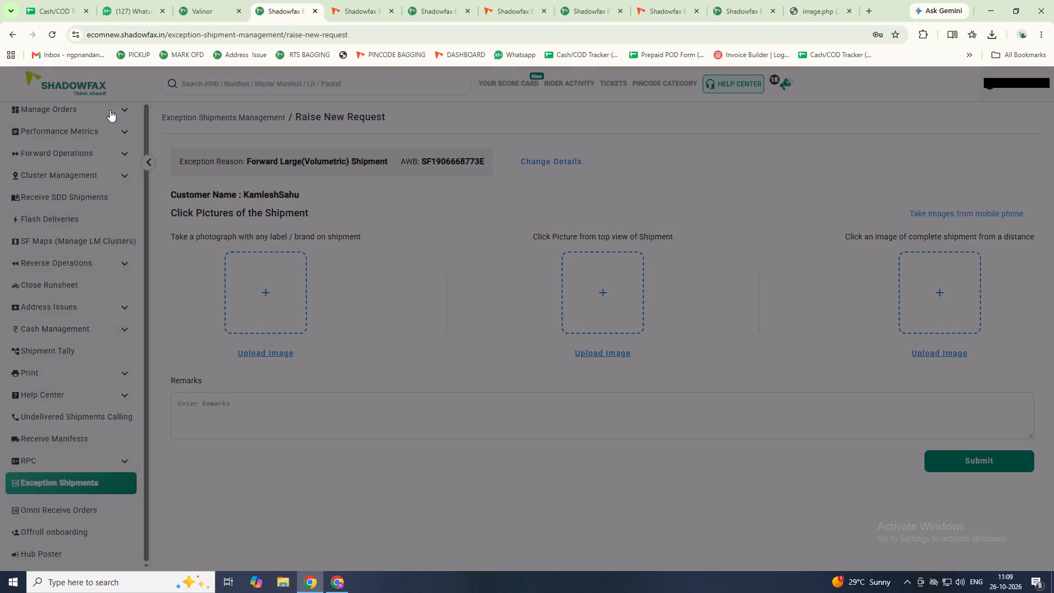
# Return to the dashboard, open Orders to Deliver and list the unassigned runsheets.
pyautogui.doubleClick(145, 102)
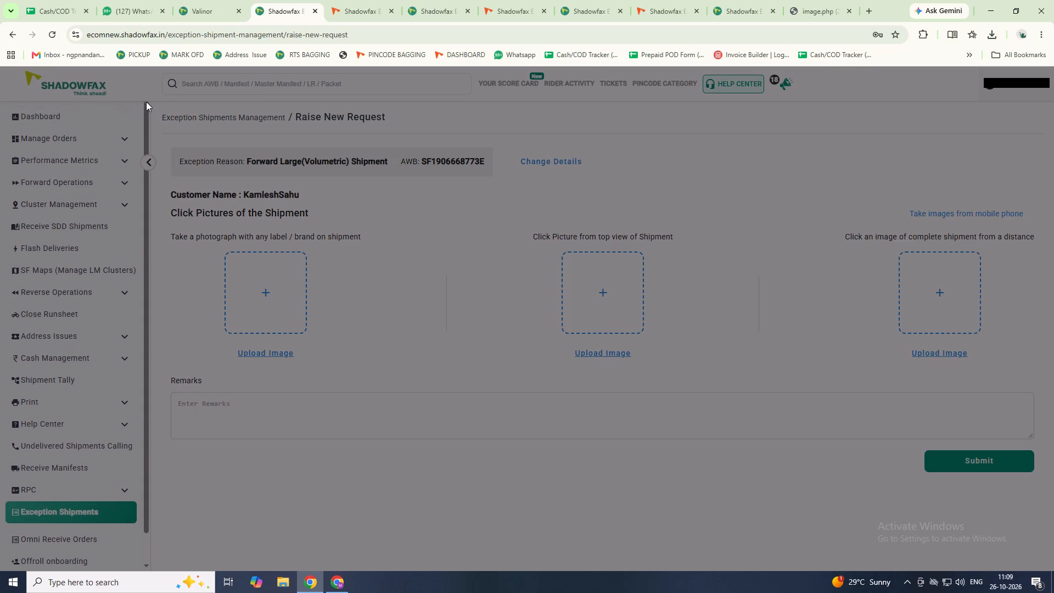
pyautogui.click(52, 116)
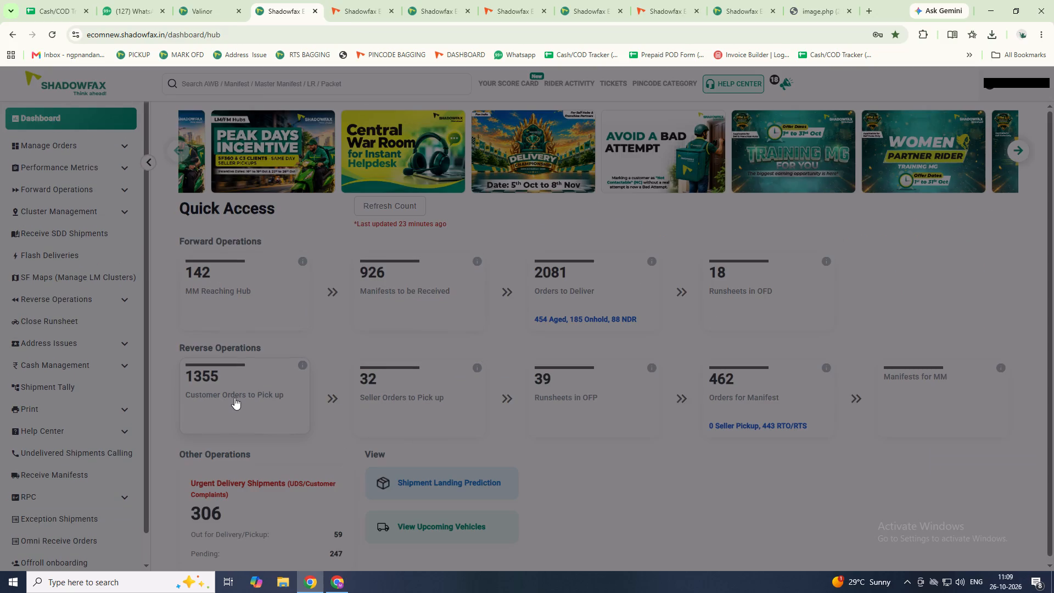
pyautogui.click(575, 296)
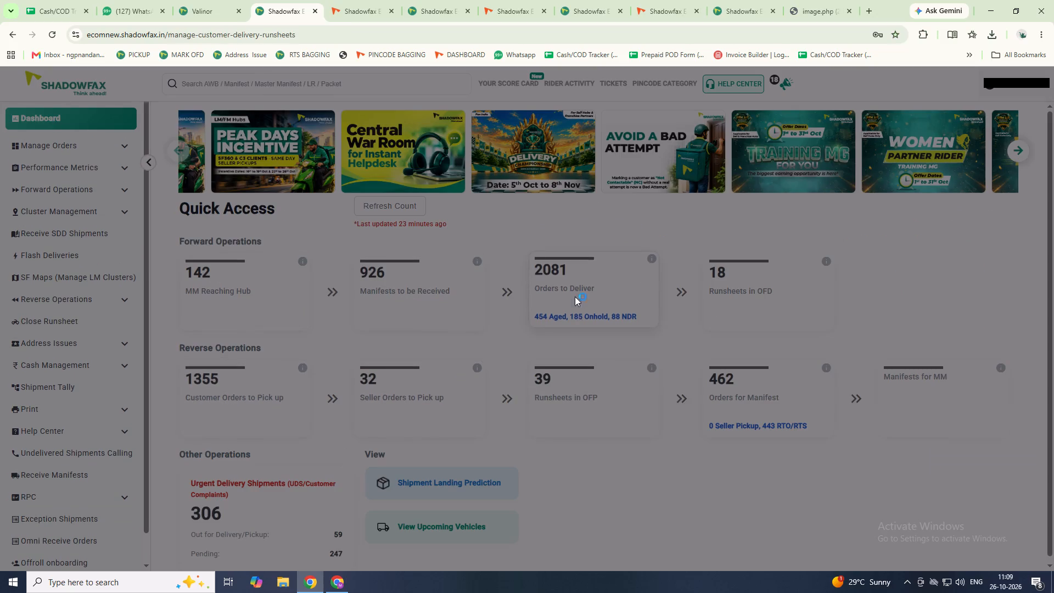
pyautogui.click(418, 163)
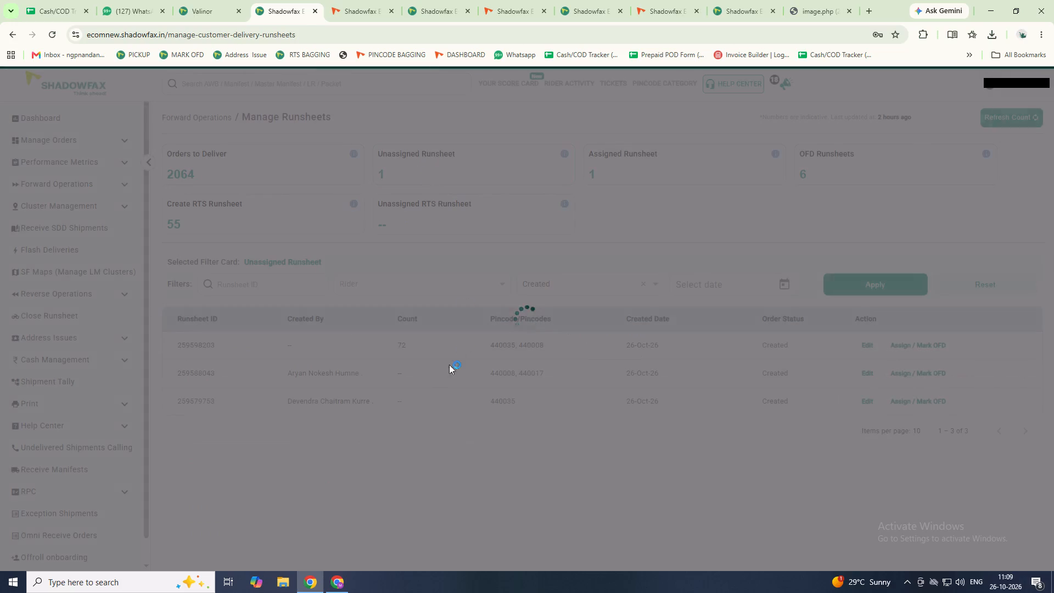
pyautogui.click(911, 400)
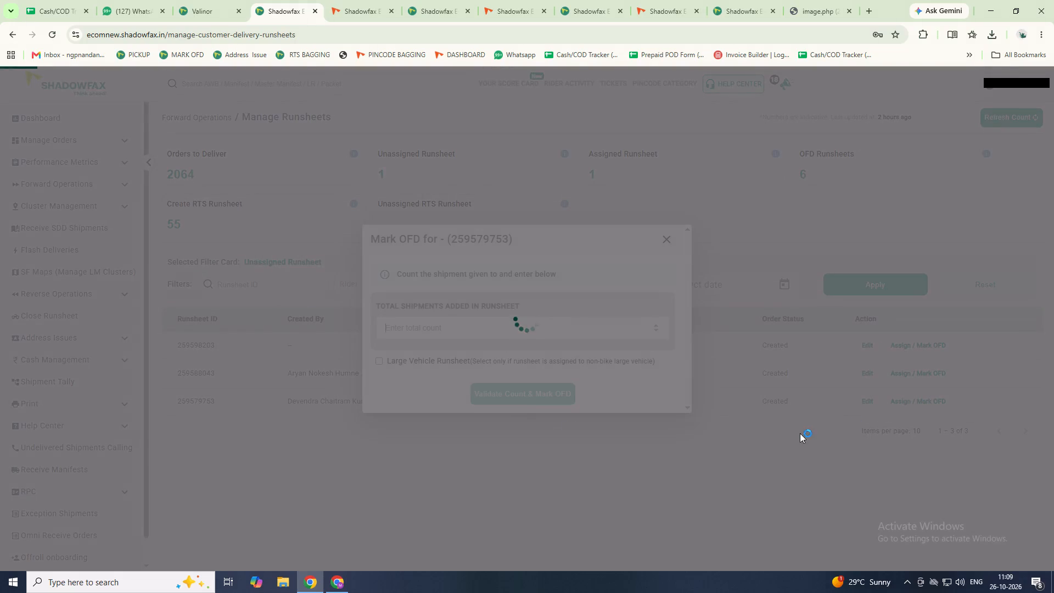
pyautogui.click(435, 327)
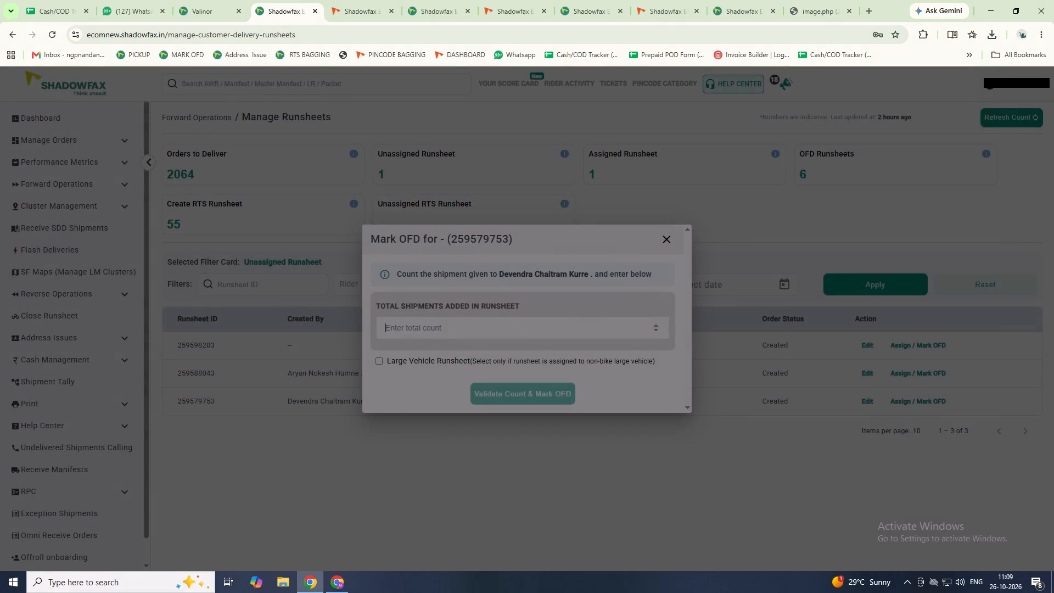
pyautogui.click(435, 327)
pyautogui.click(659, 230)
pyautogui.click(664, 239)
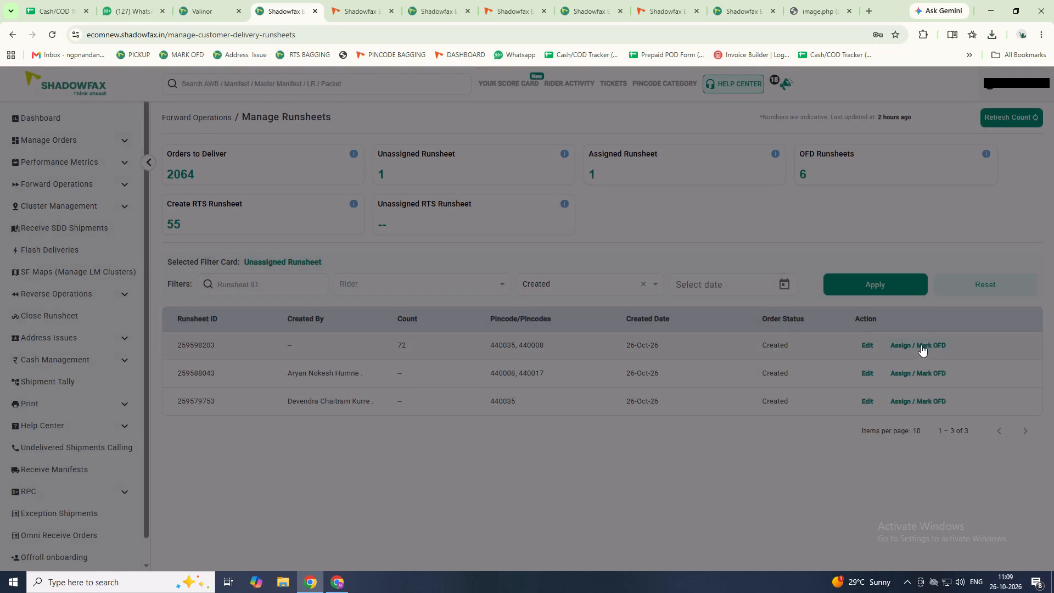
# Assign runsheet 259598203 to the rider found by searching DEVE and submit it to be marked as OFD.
pyautogui.click(921, 345)
pyautogui.click(430, 327)
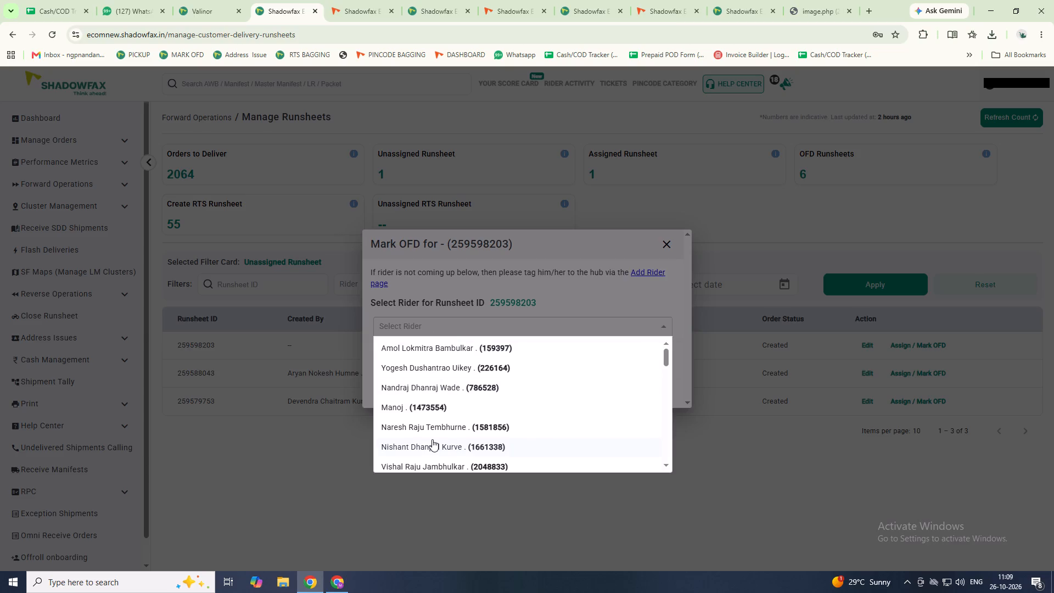
pyautogui.write('DEVE')
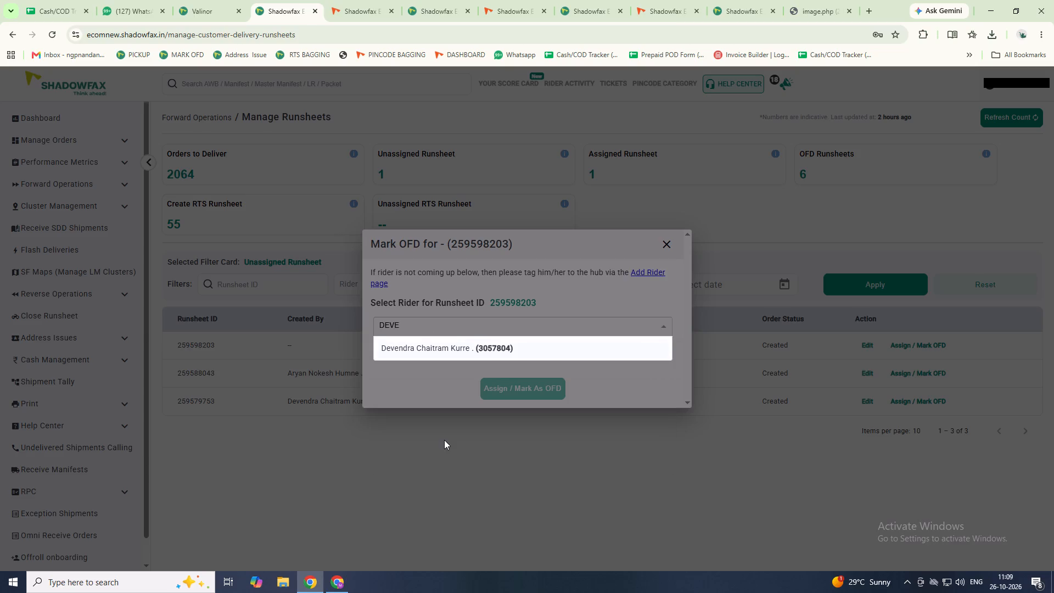
pyautogui.click(509, 353)
pyautogui.click(500, 388)
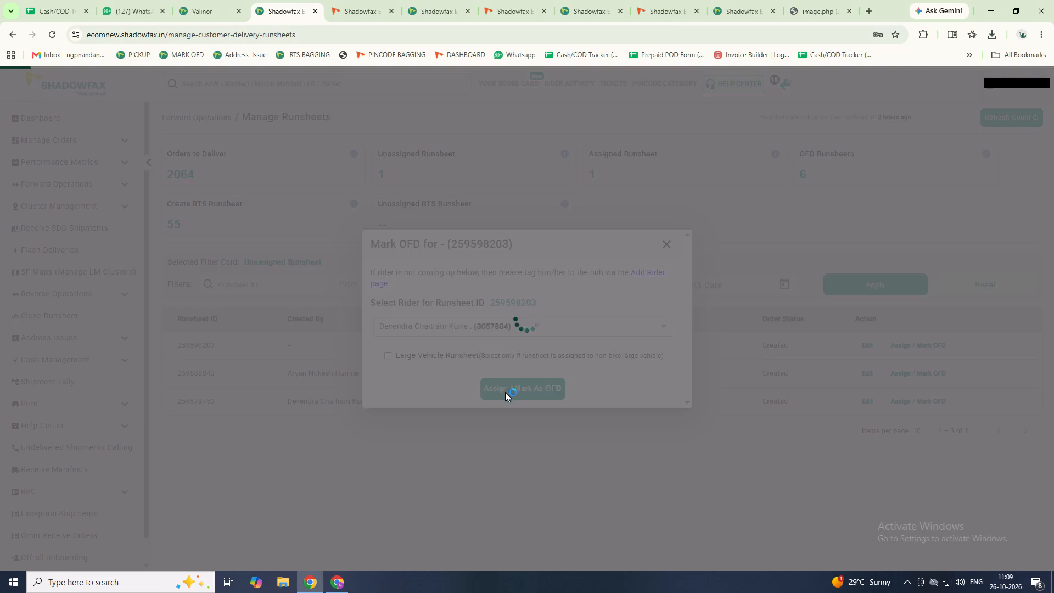
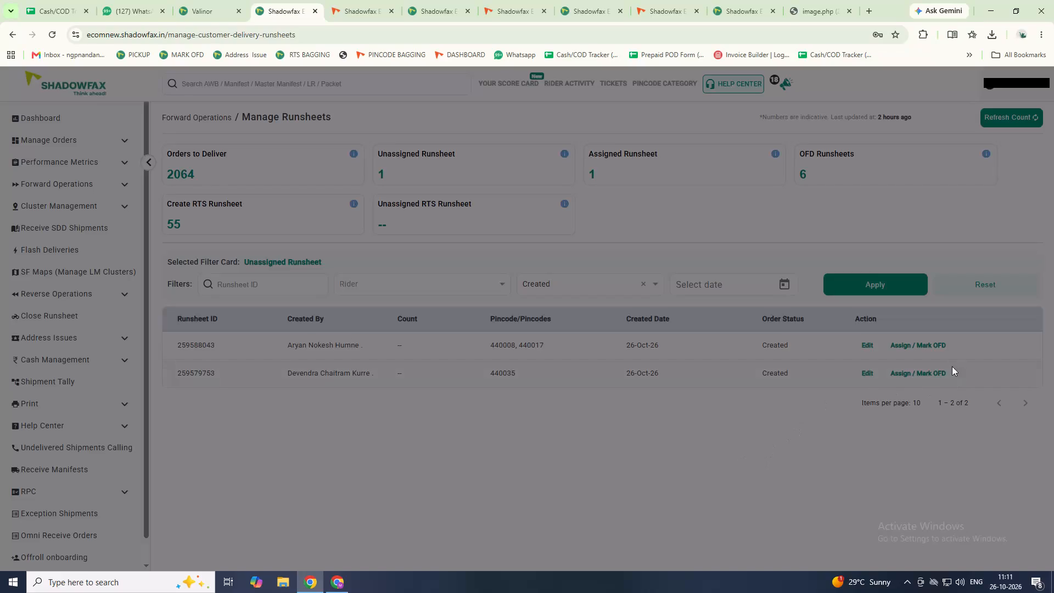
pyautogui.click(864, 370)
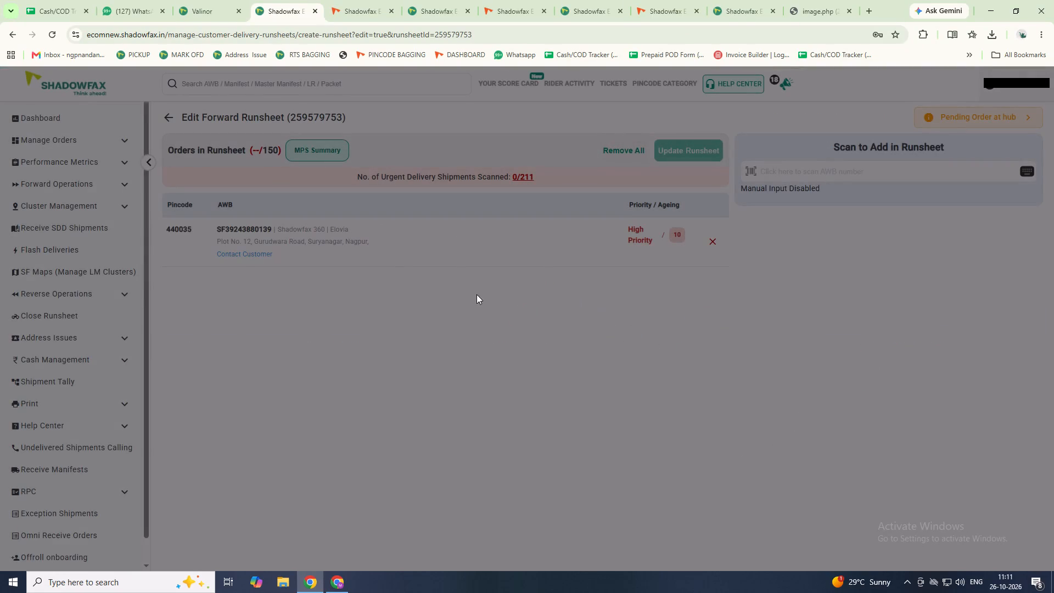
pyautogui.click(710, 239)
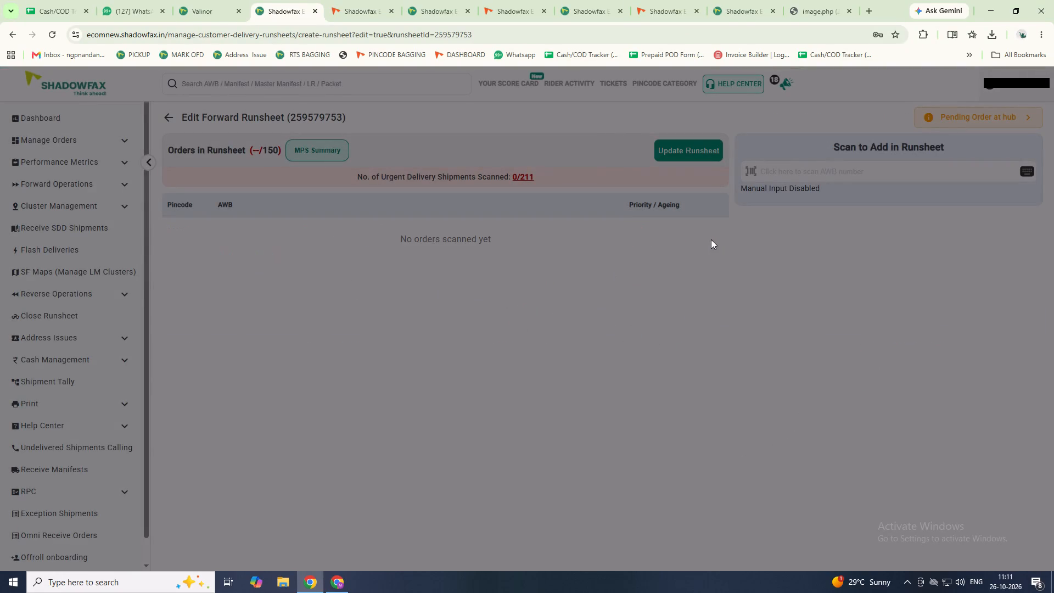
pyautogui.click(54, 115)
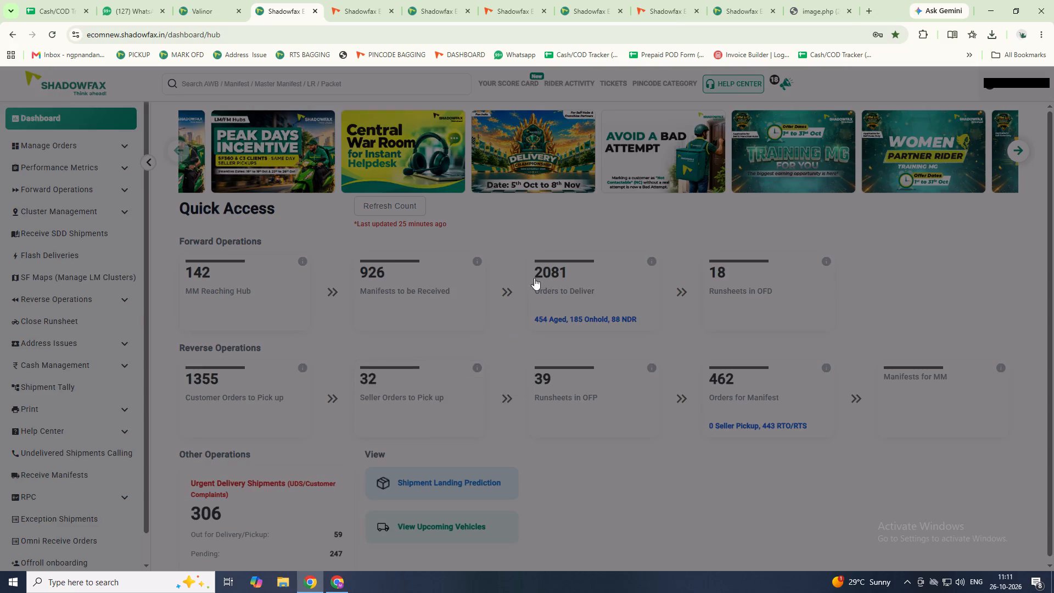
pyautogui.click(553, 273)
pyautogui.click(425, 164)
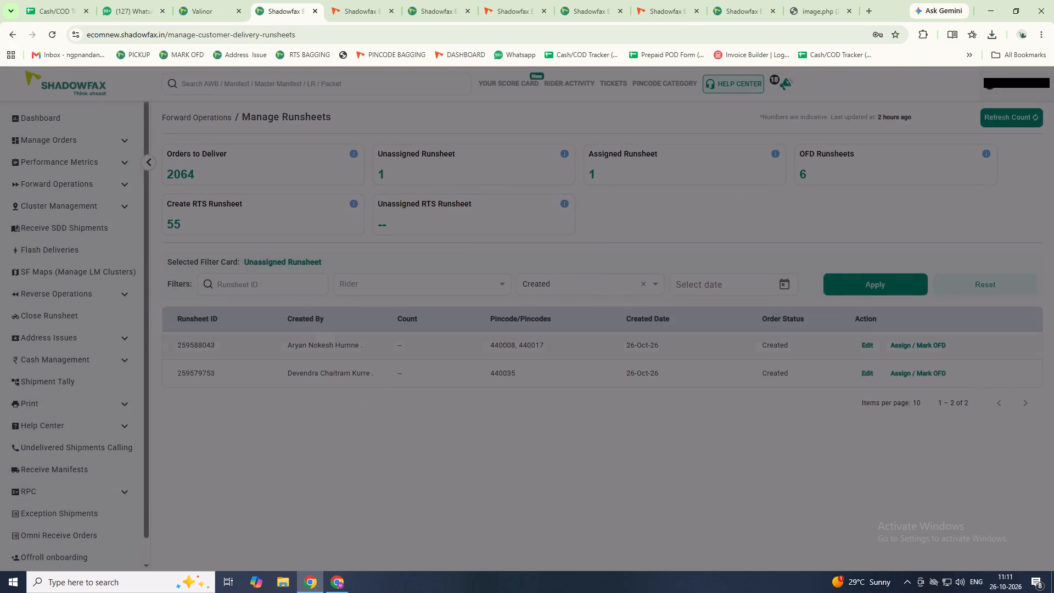
pyautogui.click(870, 376)
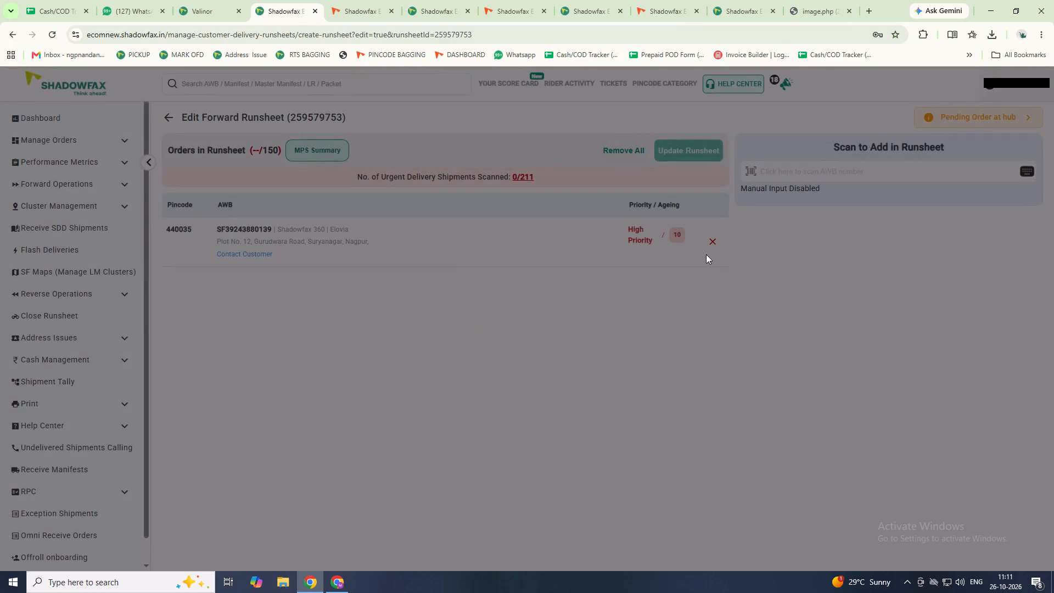
pyautogui.click(711, 239)
pyautogui.click(675, 141)
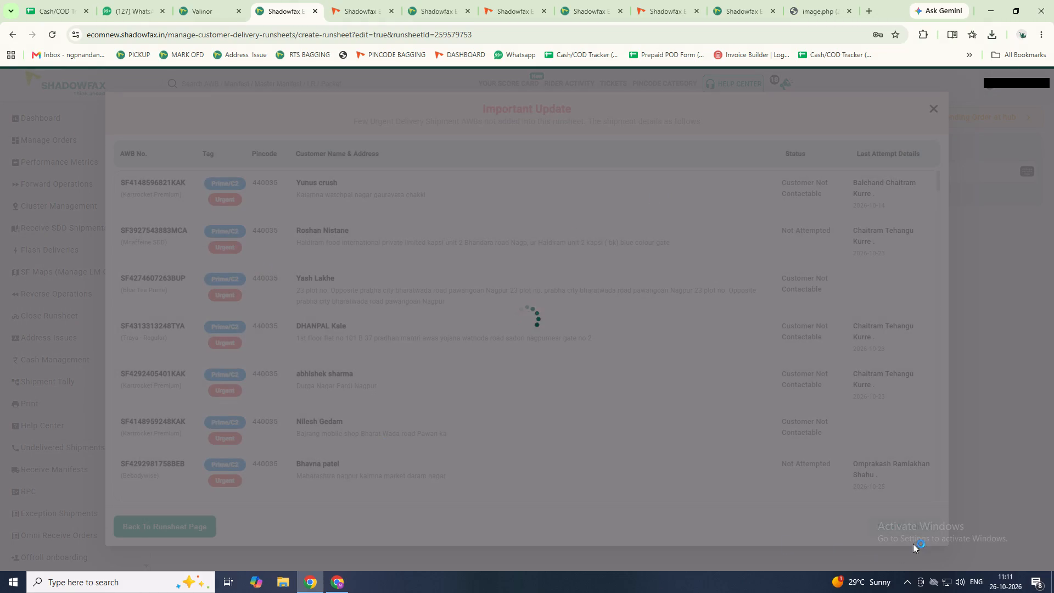
pyautogui.click(885, 525)
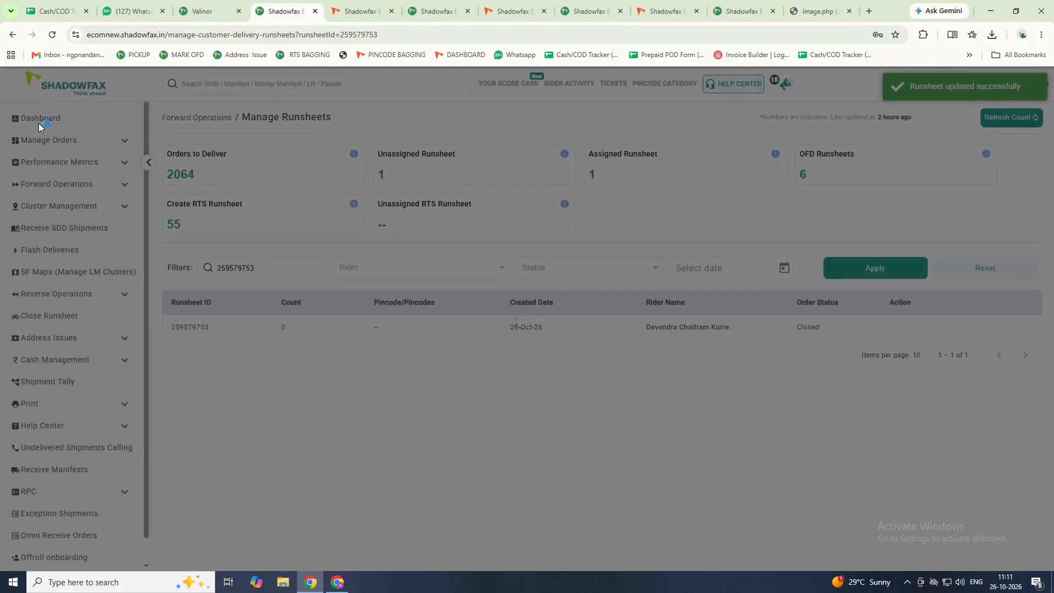
pyautogui.click(38, 123)
pyautogui.click(571, 277)
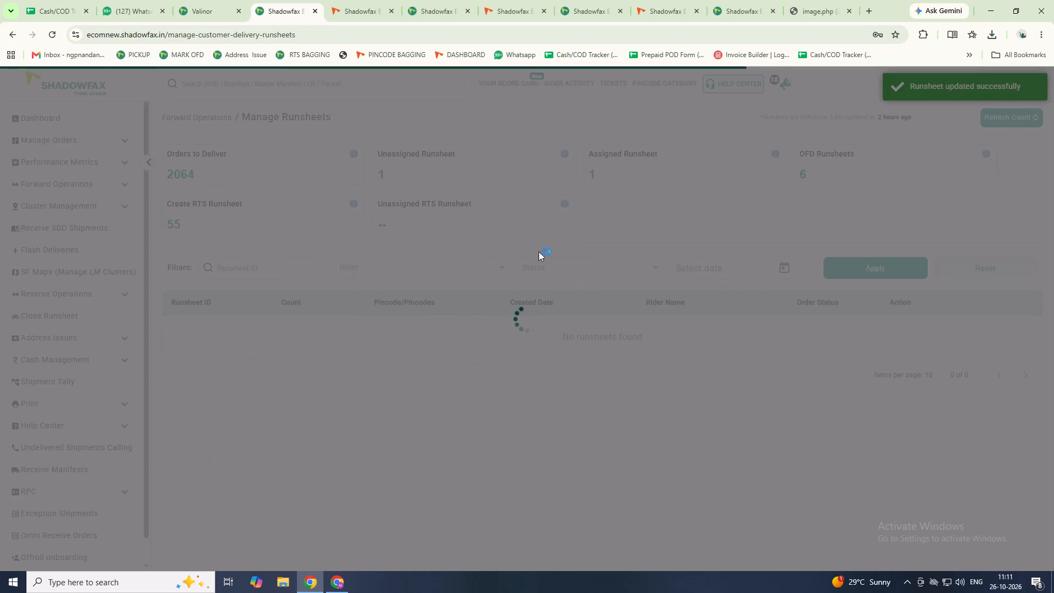
pyautogui.click(636, 155)
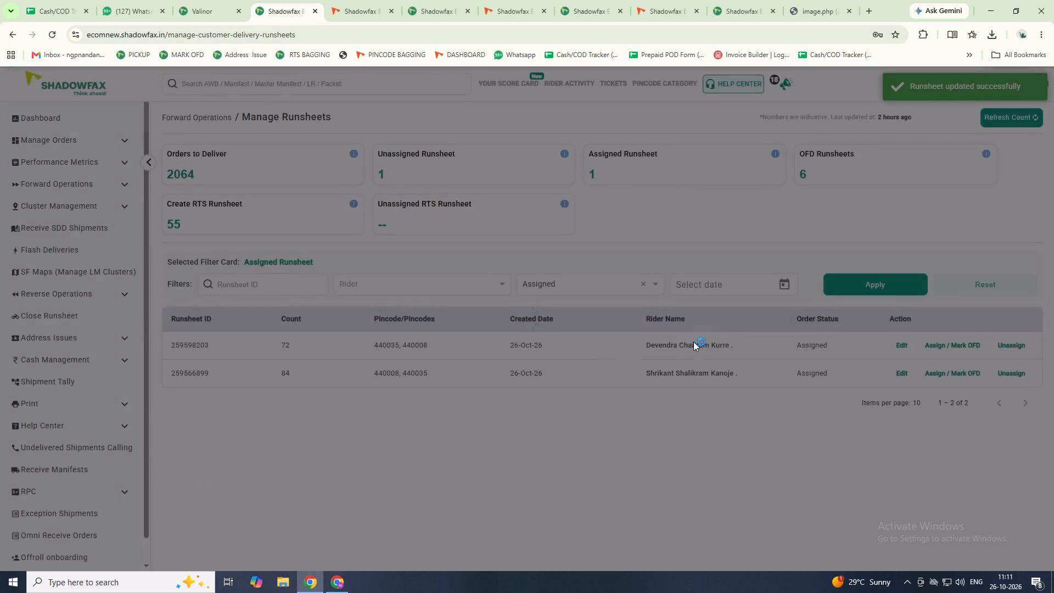
pyautogui.click(904, 340)
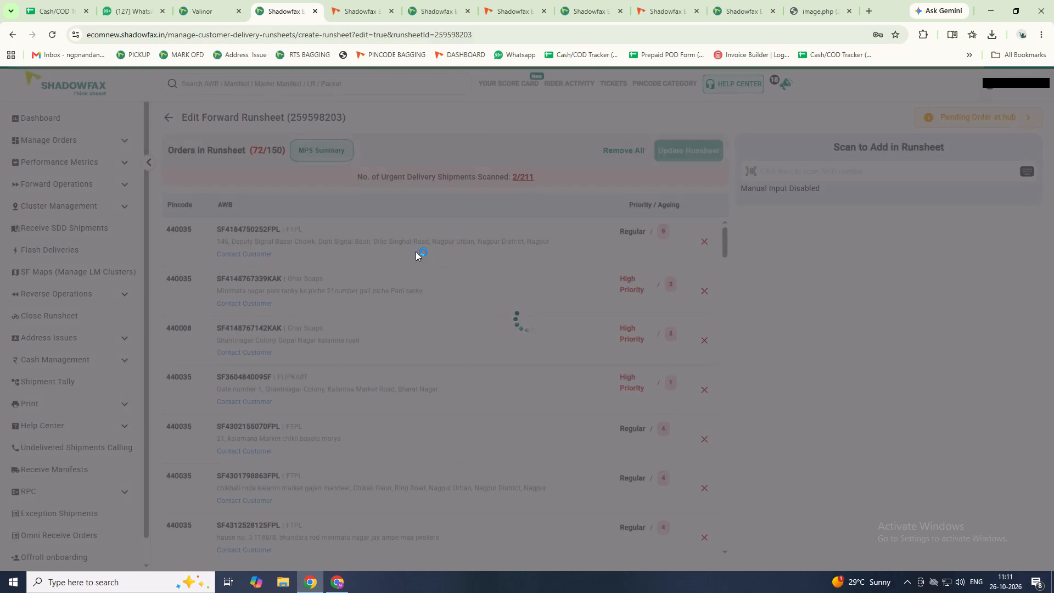
pyautogui.scroll(-3, 405, 298)
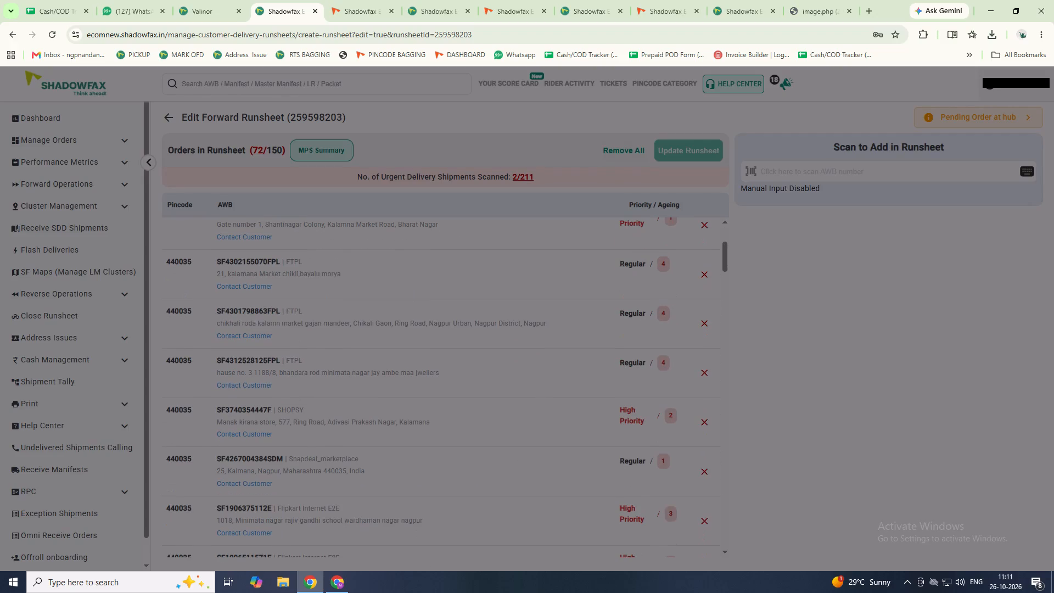
pyautogui.click(764, 169)
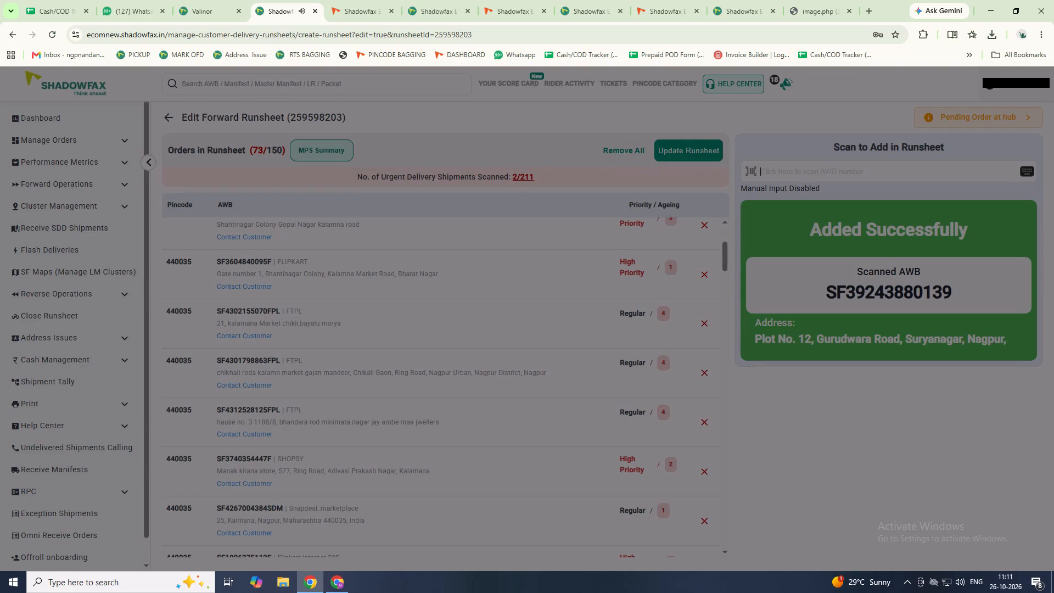
pyautogui.click(678, 152)
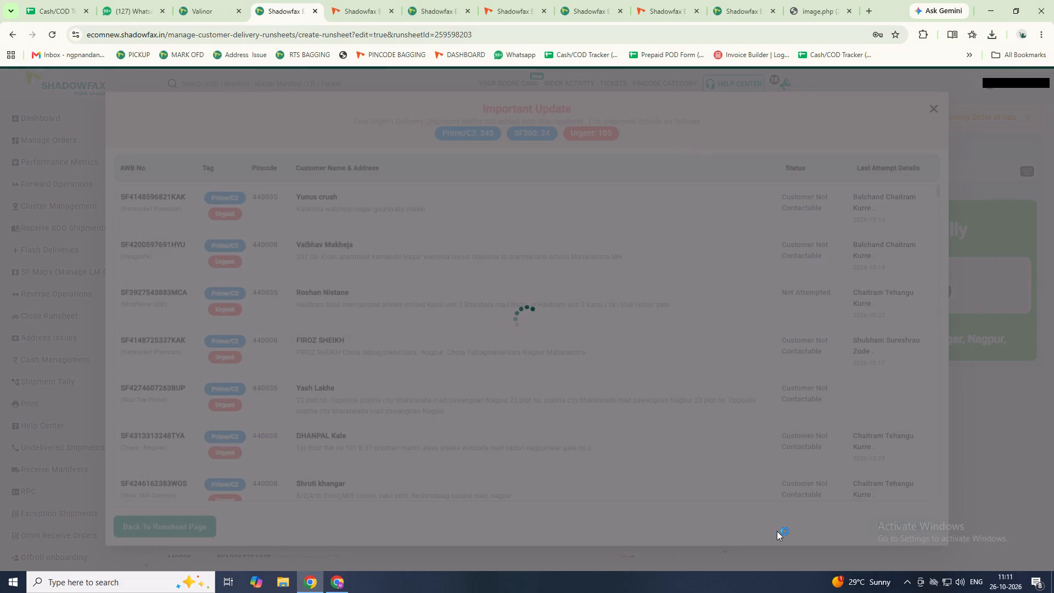
pyautogui.click(902, 523)
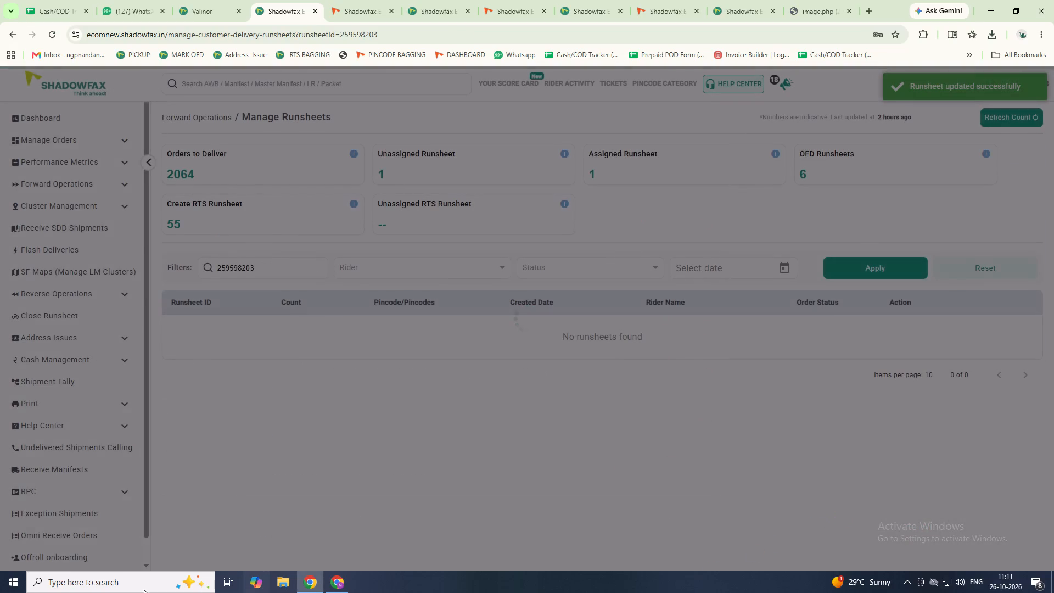
# Return to the dashboard.
pyautogui.click(35, 119)
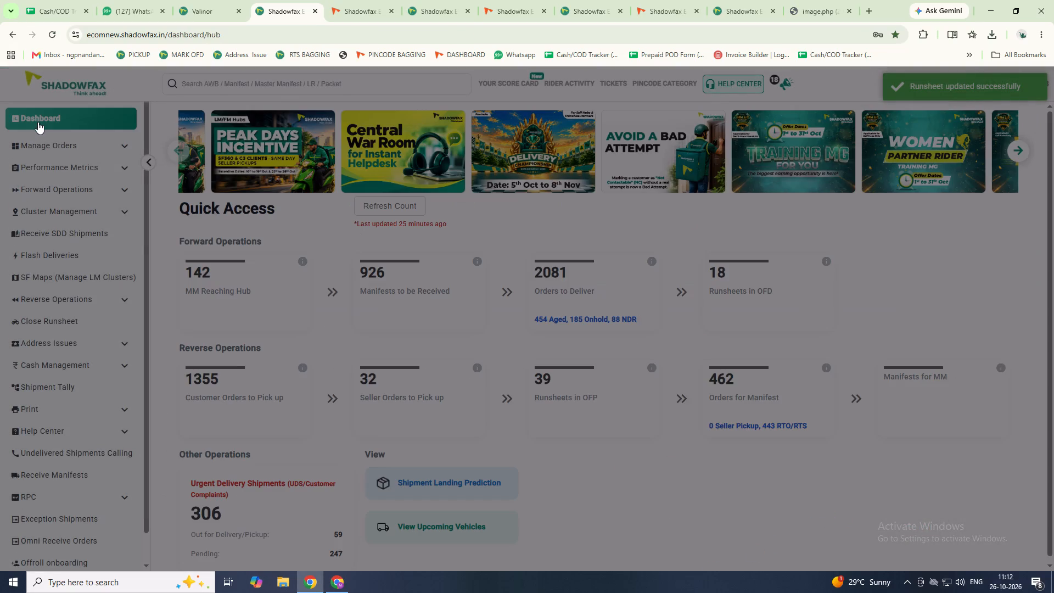